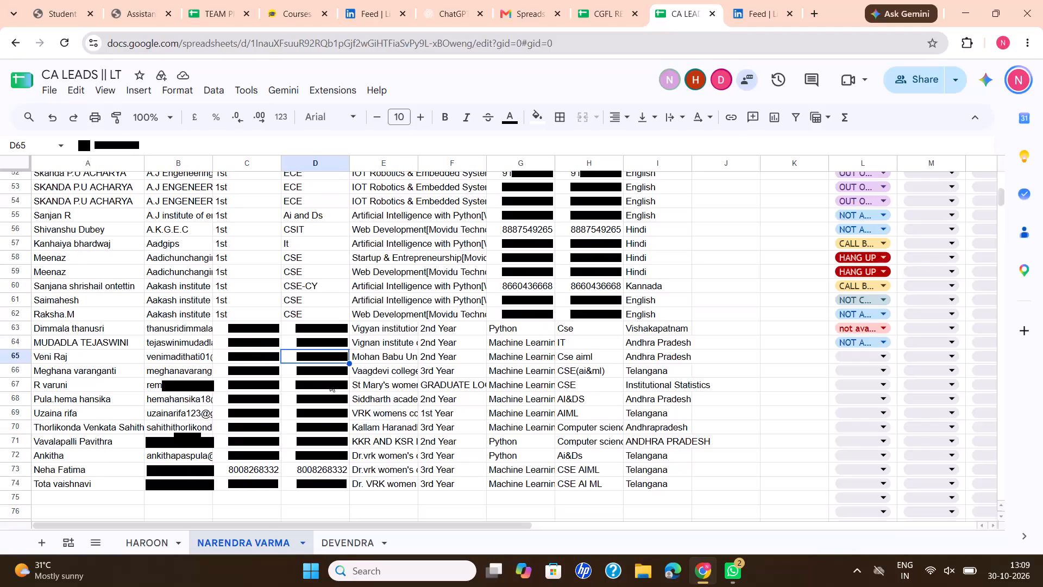
Set the call status of the lead in row 65 to NOT ANSWERED in column L.
scroll(472, 360, "down", 1)
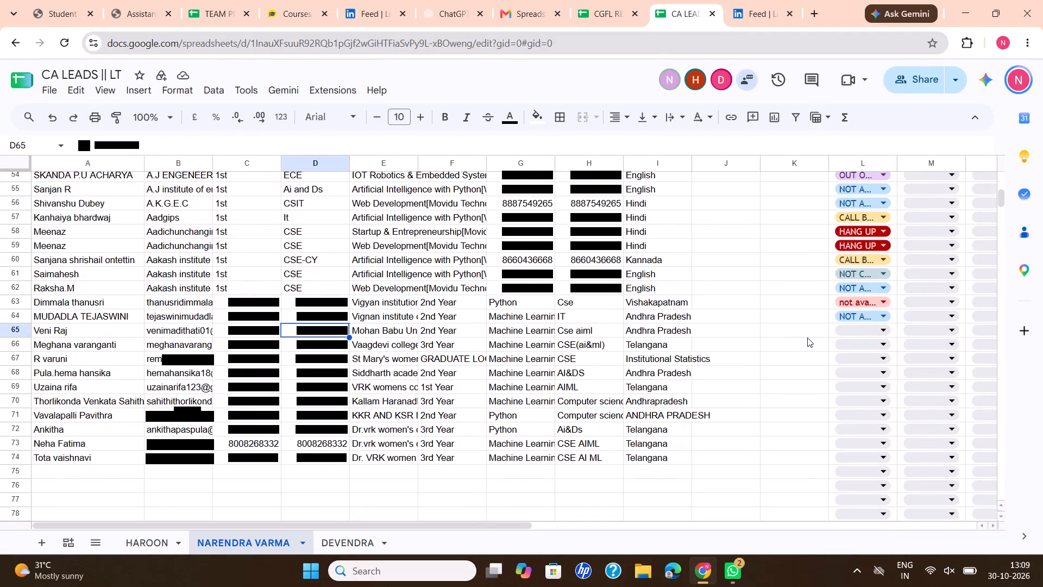
left_click(857, 327)
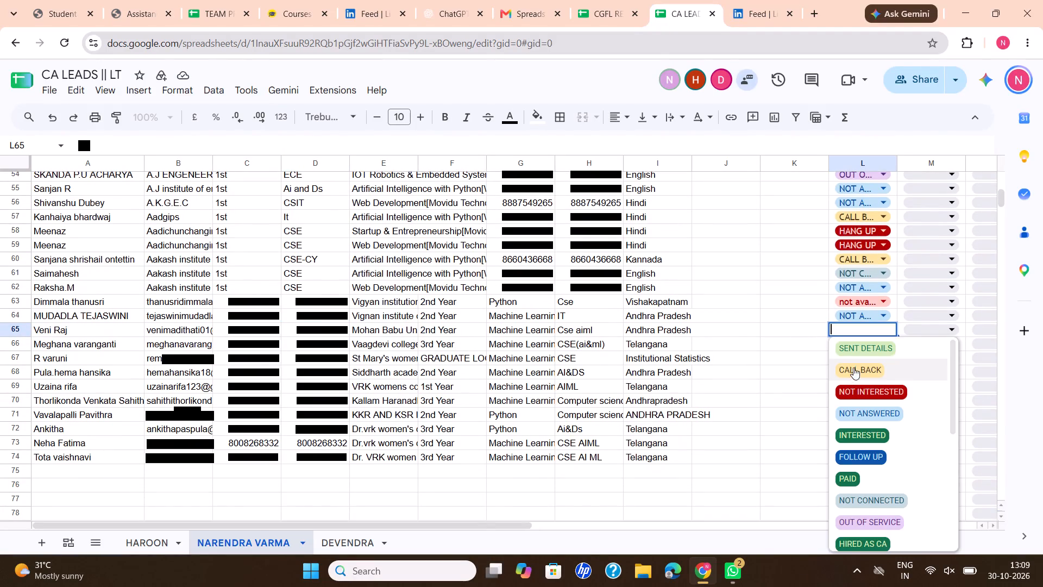
left_click(853, 410)
left_click(794, 342)
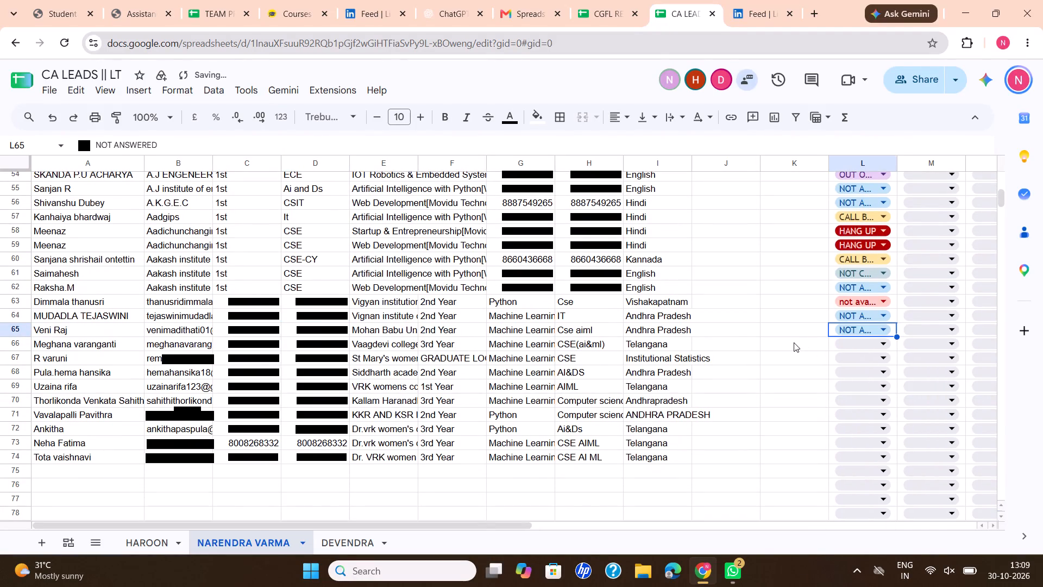
Select the phone number in column D for the lead in row 66.
scroll(794, 342, "right", 2)
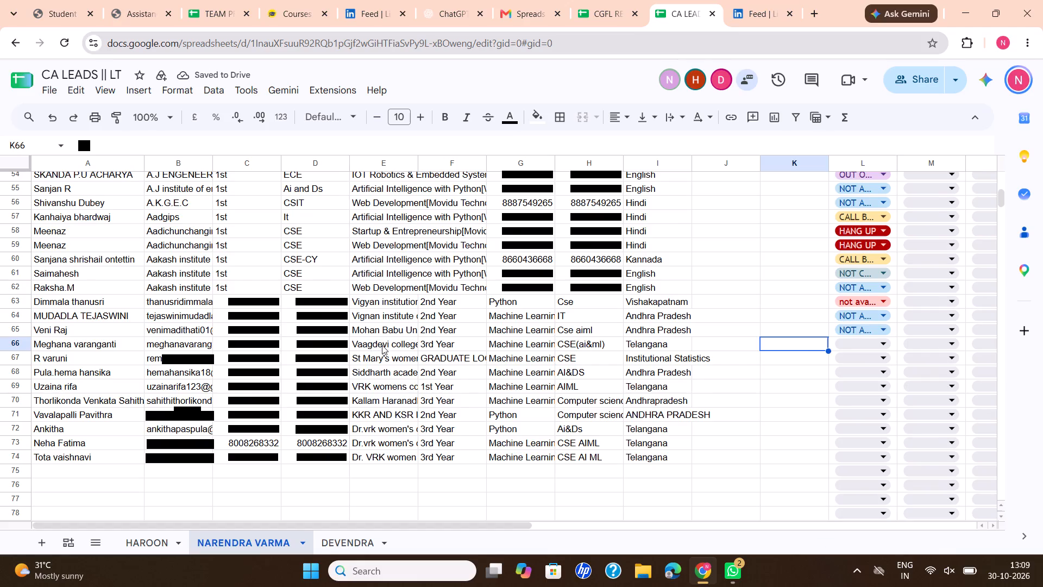
left_click(319, 346)
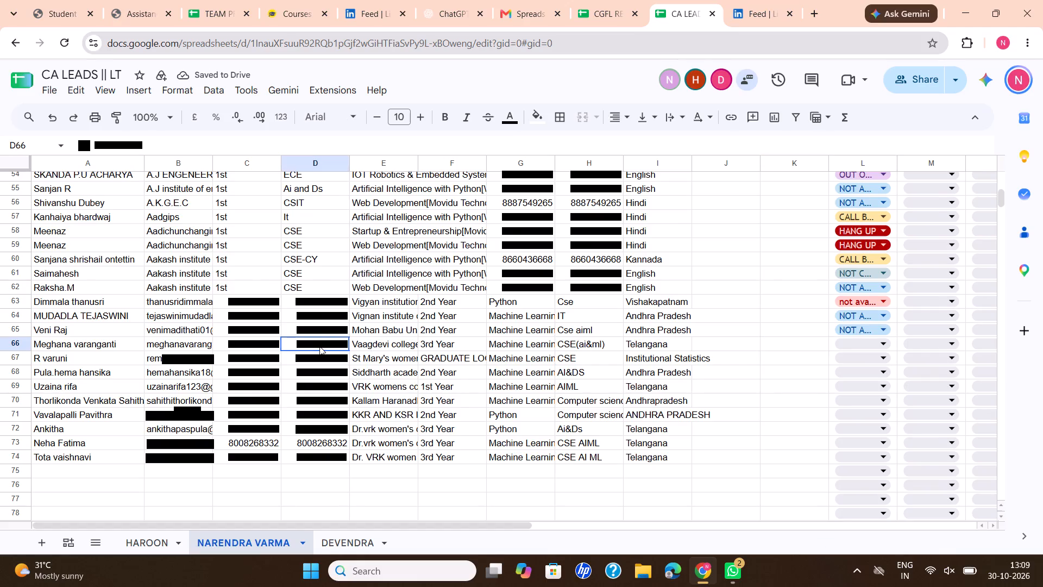
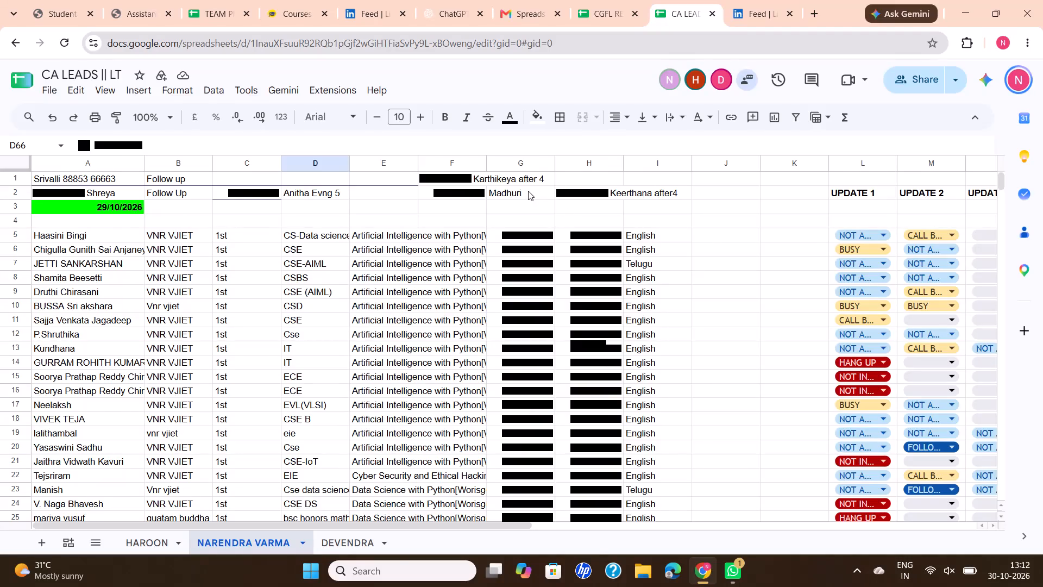
Append LT55 to the follow-up contact note in cell G2, with no space between LT and 55.
double_click(528, 189)
type("LT 55")
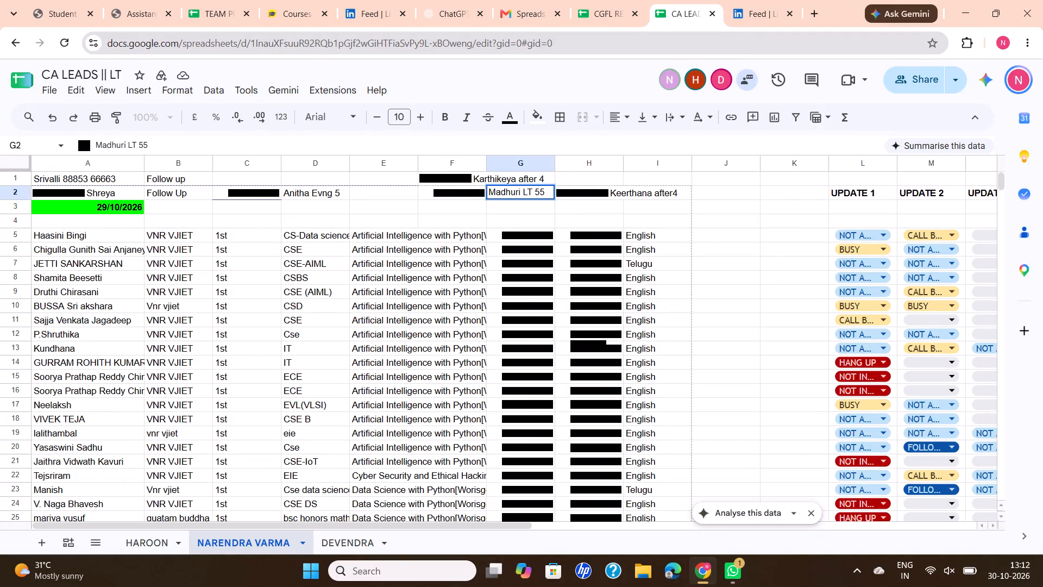
key("Left")
key("Left")
key("BackSpace")
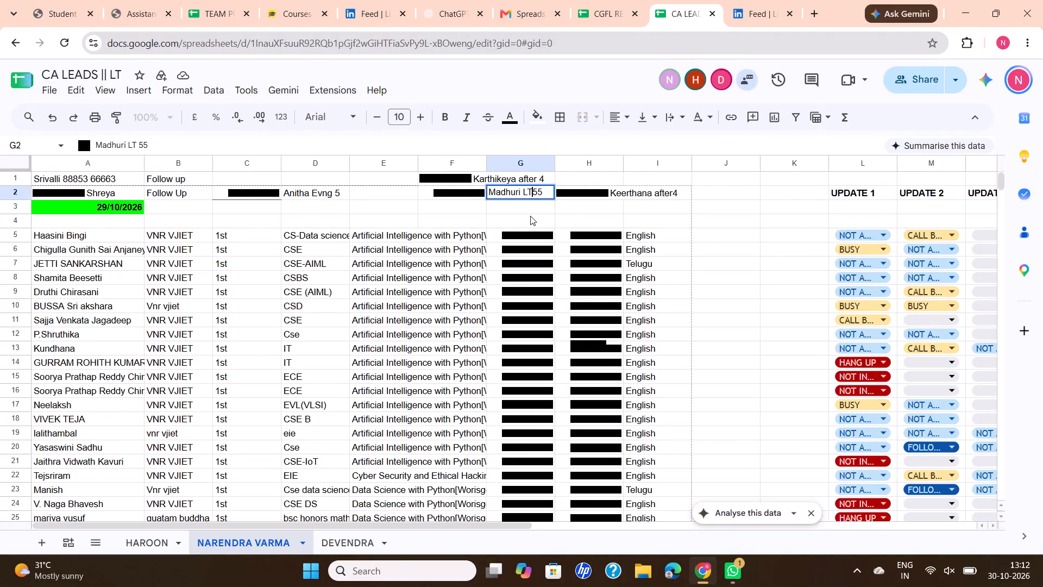
left_click(557, 211)
left_click(525, 204)
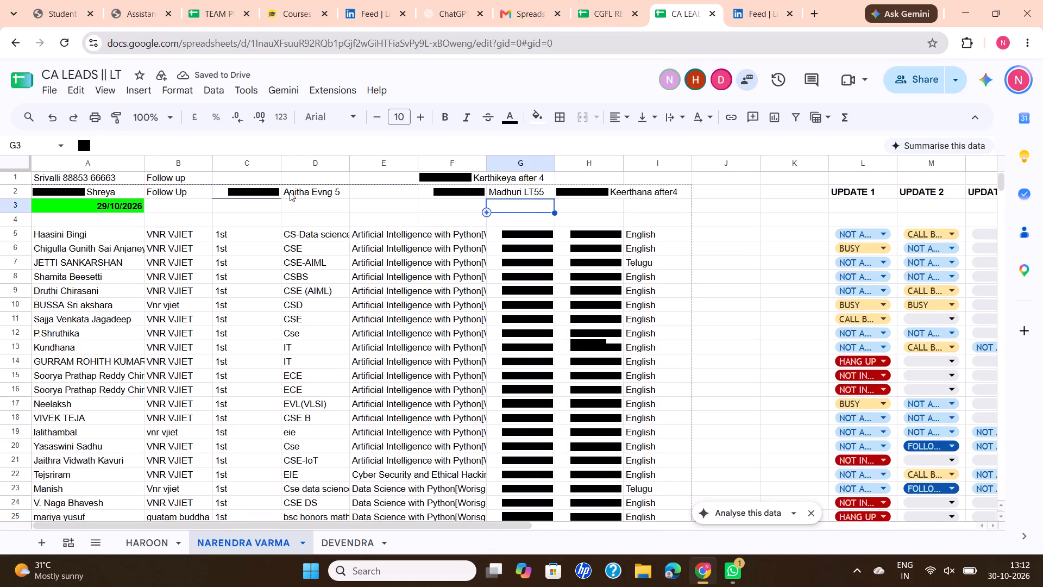
Select the evening follow-up note in cell D2.
left_click(303, 190)
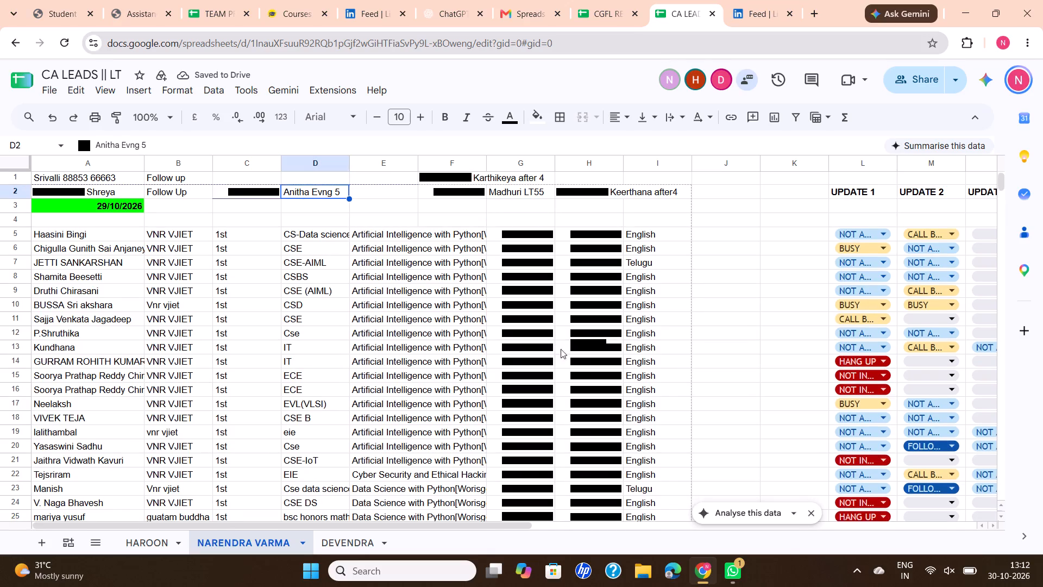
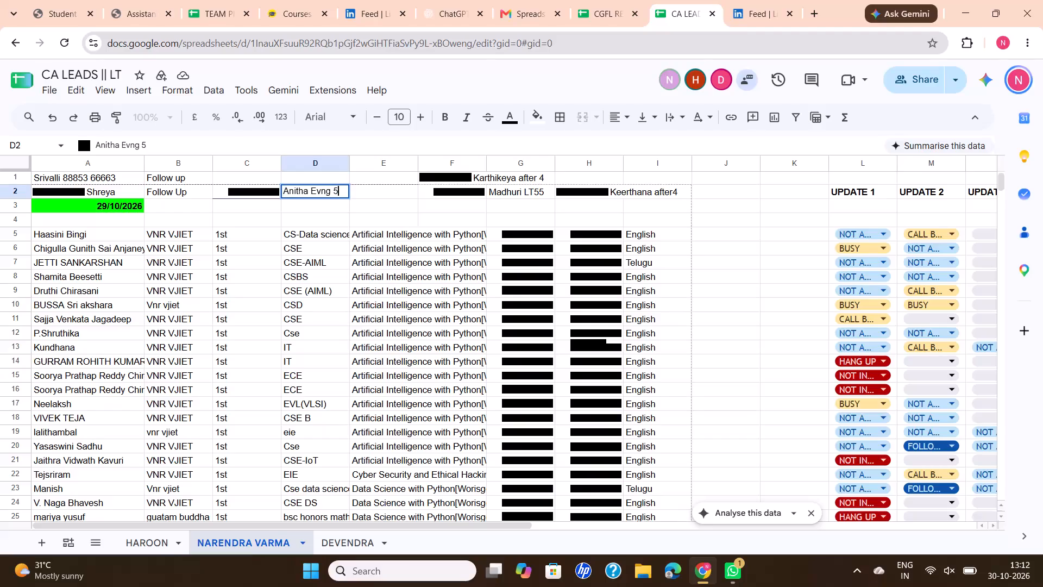
Replace the evening time in cell D2's follow-up note with LT11, keeping the contact's first name before it.
key("BackSpace")
key("BackSpace")
key("BackSpace")
key("BackSpace")
key("BackSpace")
key("BackSpace")
key("shift+l")
key("shift+t")
type("11")
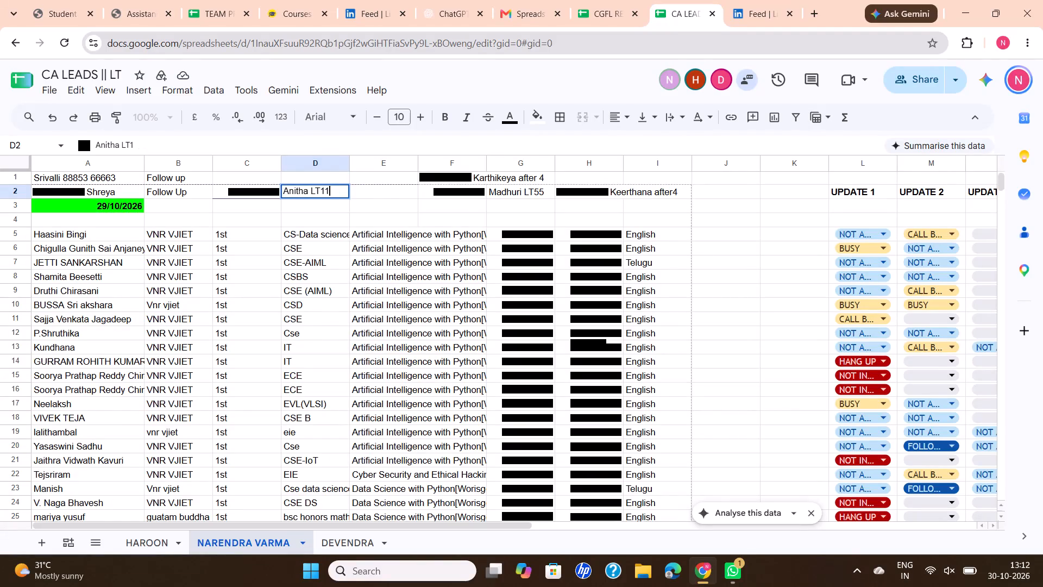
left_click(358, 196)
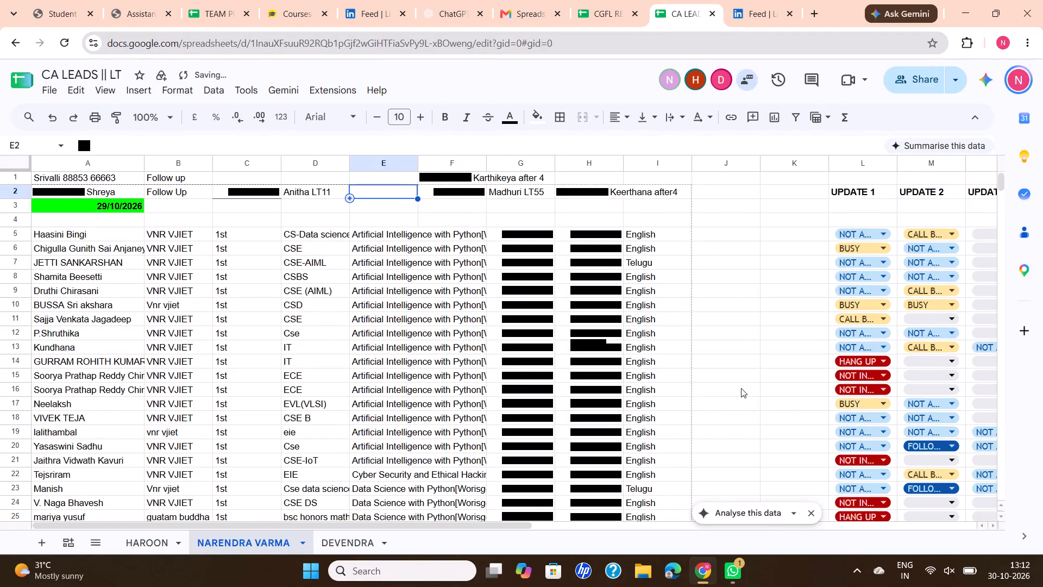
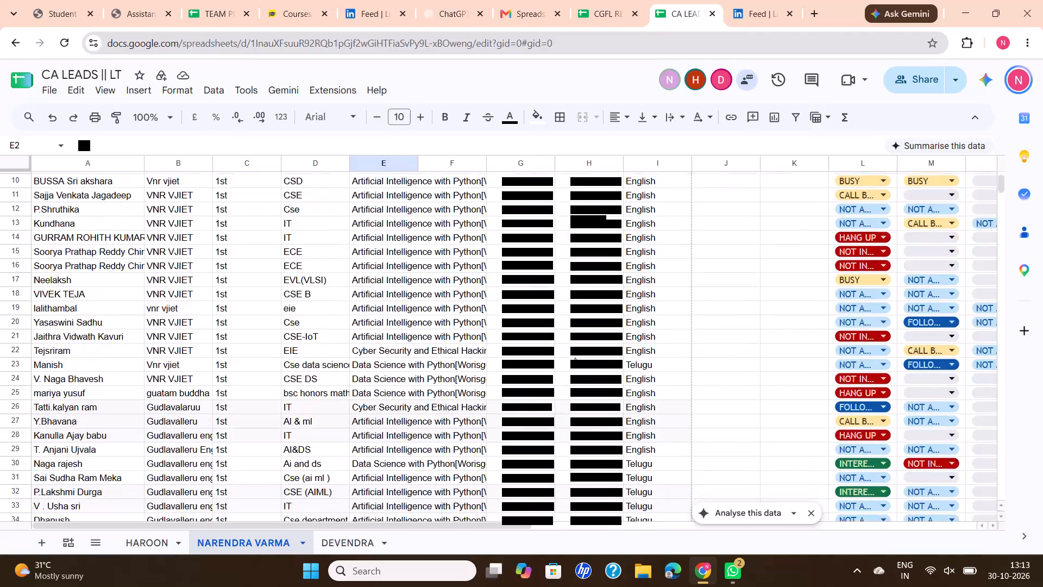
scroll(575, 358, "down", 1)
scroll(575, 358, "left", 2)
scroll(575, 358, "down", 1)
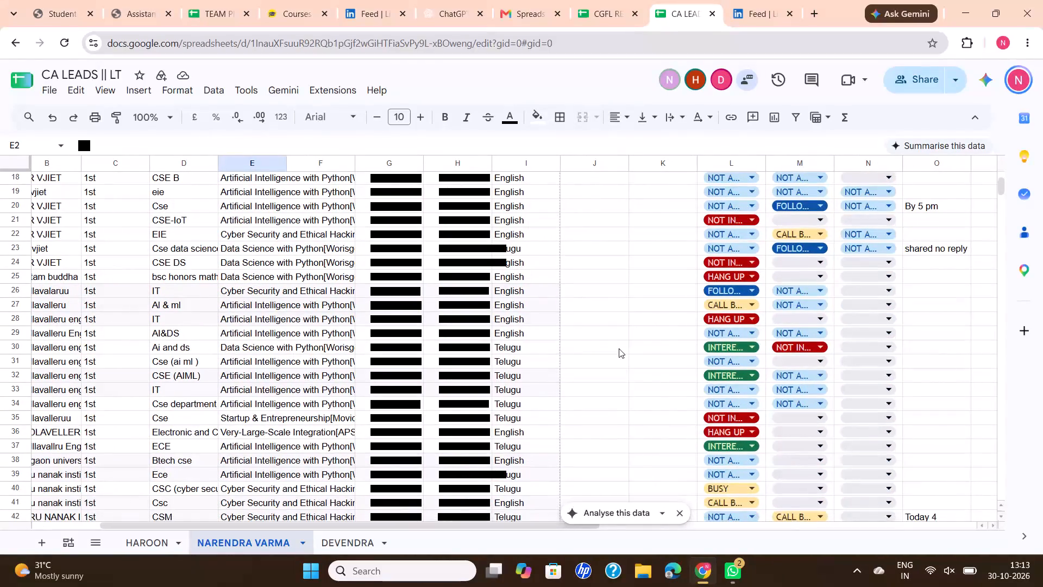
left_click(619, 348)
scroll(619, 348, "right", 4)
scroll(619, 348, "left", 1)
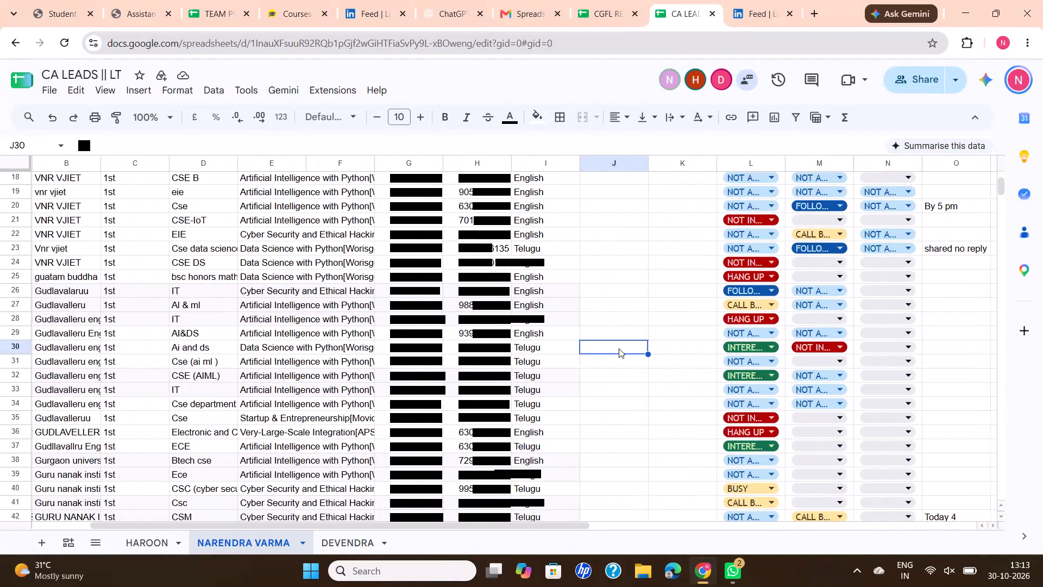
scroll(619, 348, "left", 1)
scroll(619, 348, "down", 3)
left_click(660, 341)
scroll(660, 341, "right", 3)
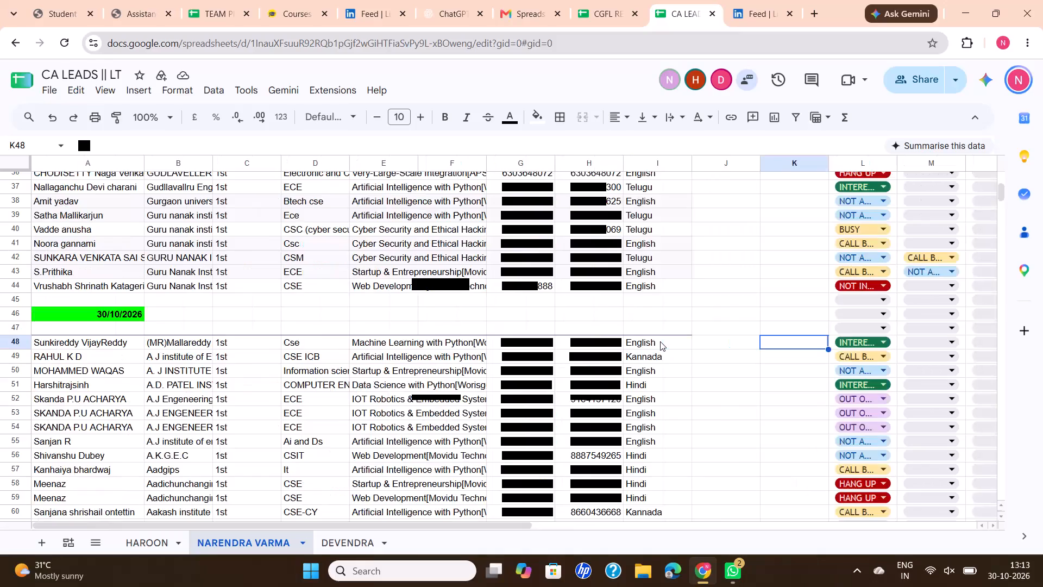
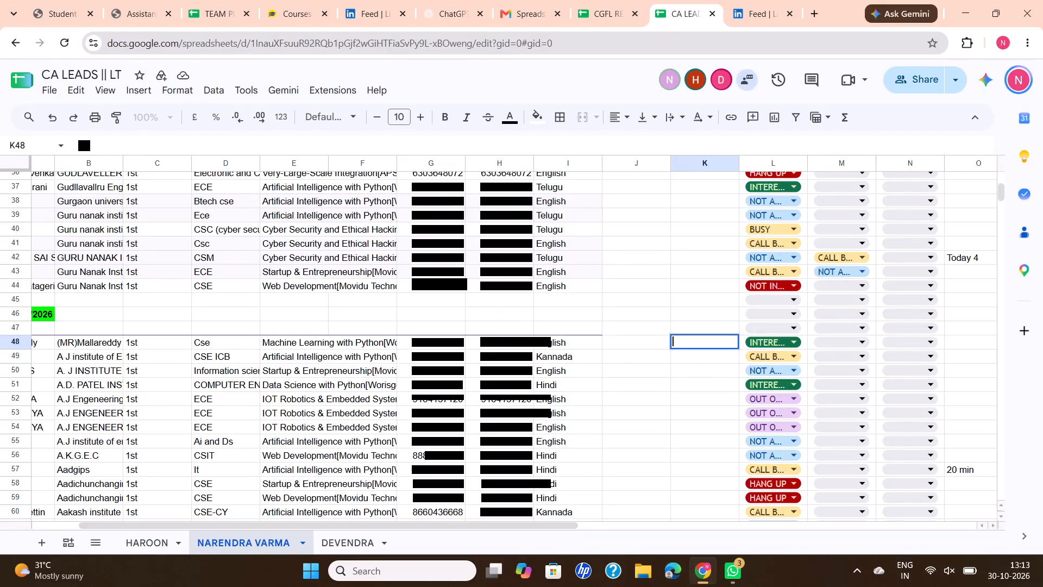
Enter the code LT999 in column K for the first lead of the 30/10/2026 block, row 48.
type("LT999")
left_click(692, 385)
scroll(692, 385, "right", 2)
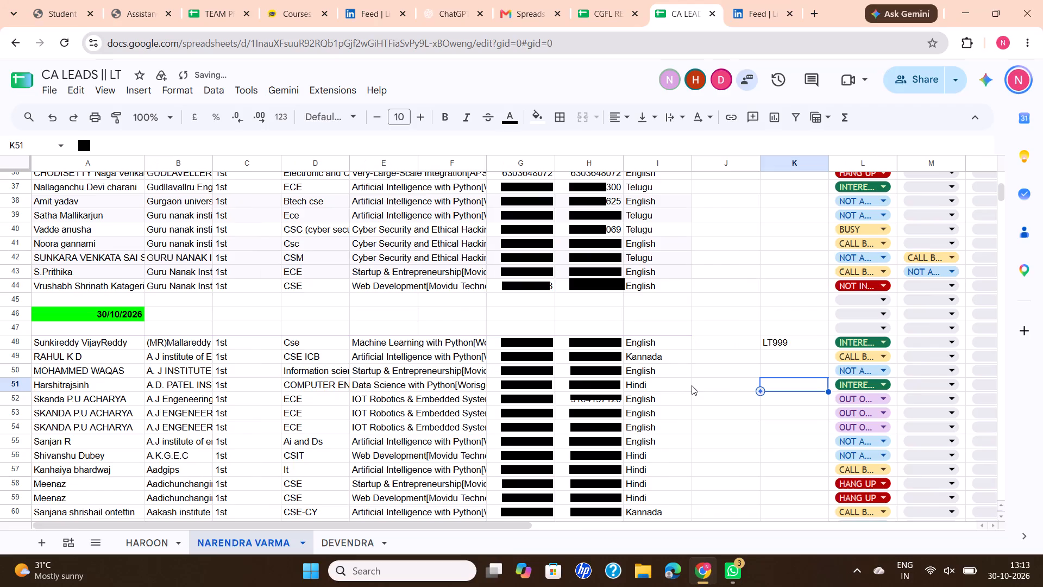
scroll(692, 385, "right", 2)
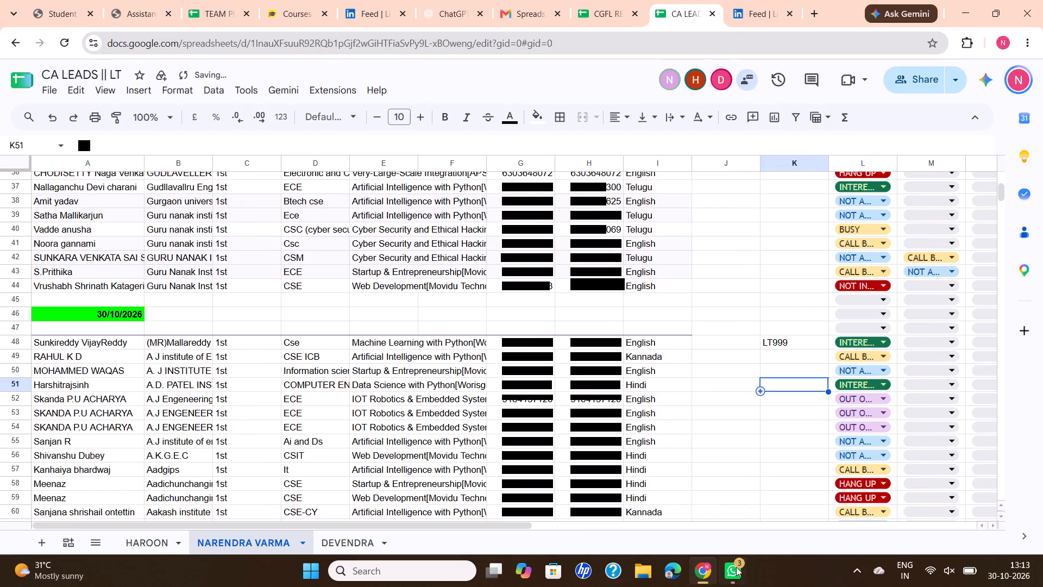
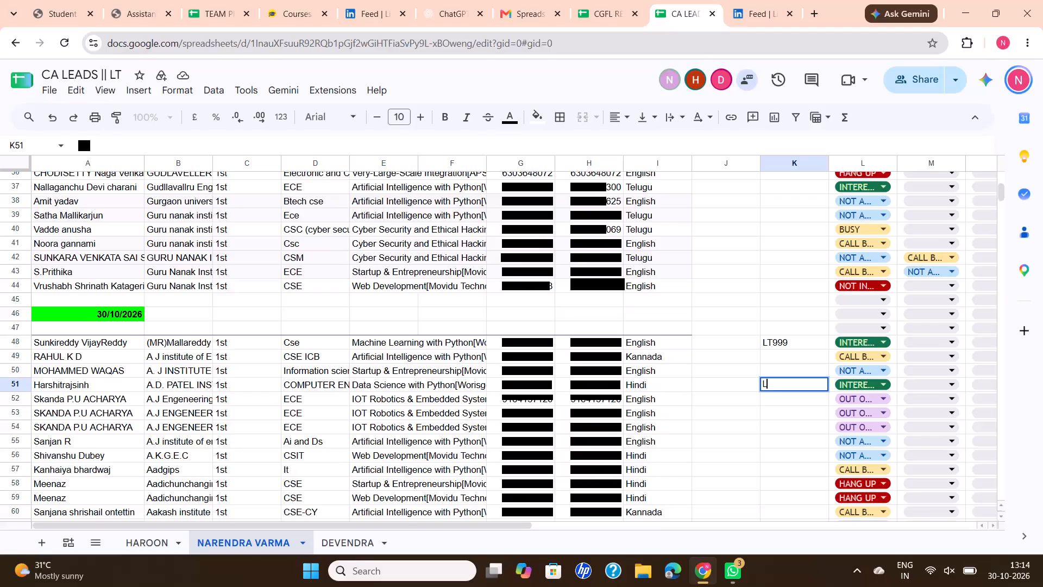
Enter the code LT00 in column K for the interested lead in row 51 of the 30/10/2026 block.
type("T00")
left_click(775, 401)
Go back to the interested lead in row 37, above the 30/10/2026 block, and select its column K cell.
scroll(775, 401, "down", 1)
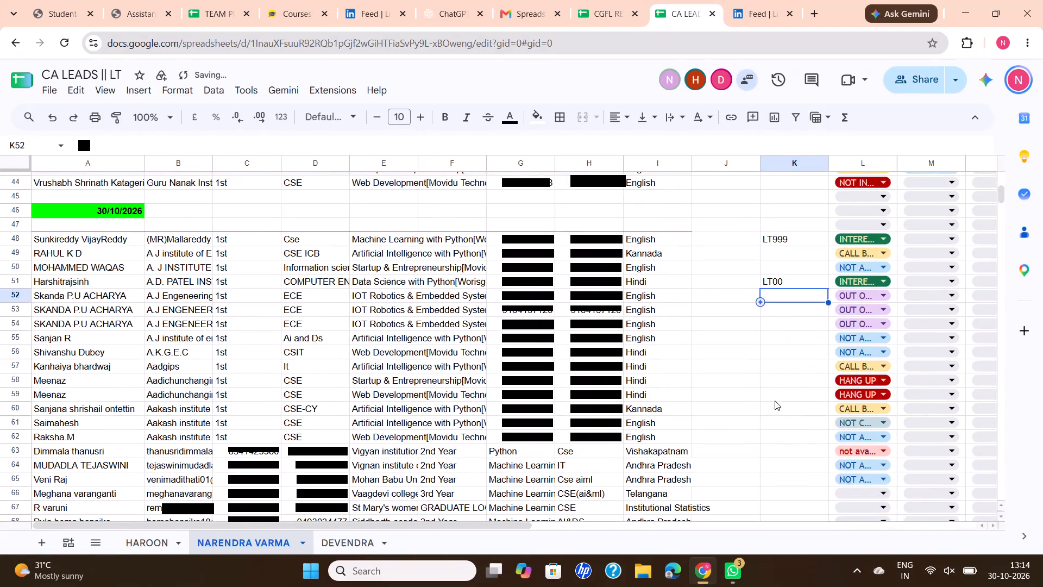
scroll(775, 401, "down", 1)
scroll(775, 401, "up", 2)
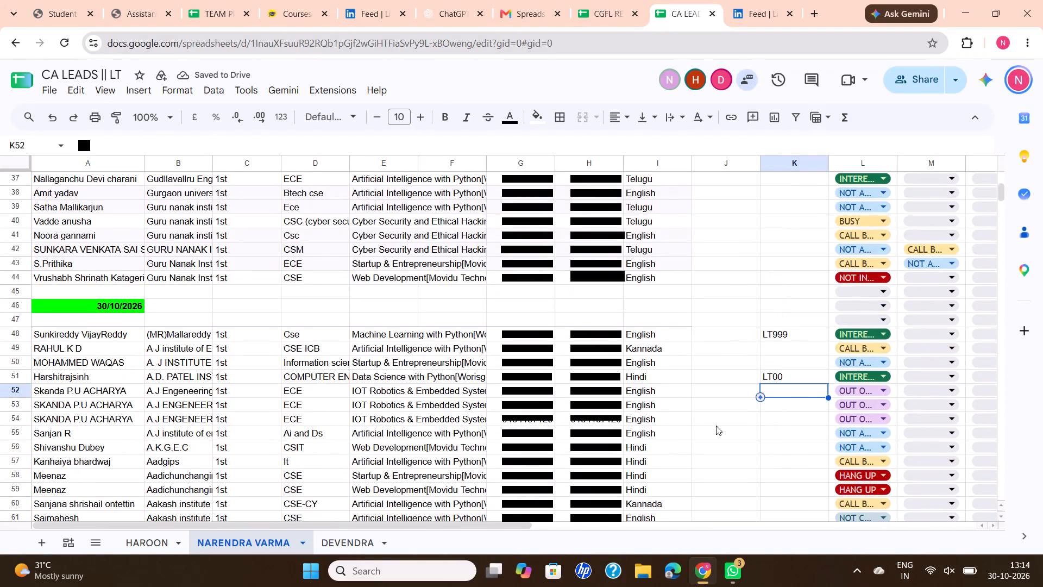
scroll(711, 402, "up", 2)
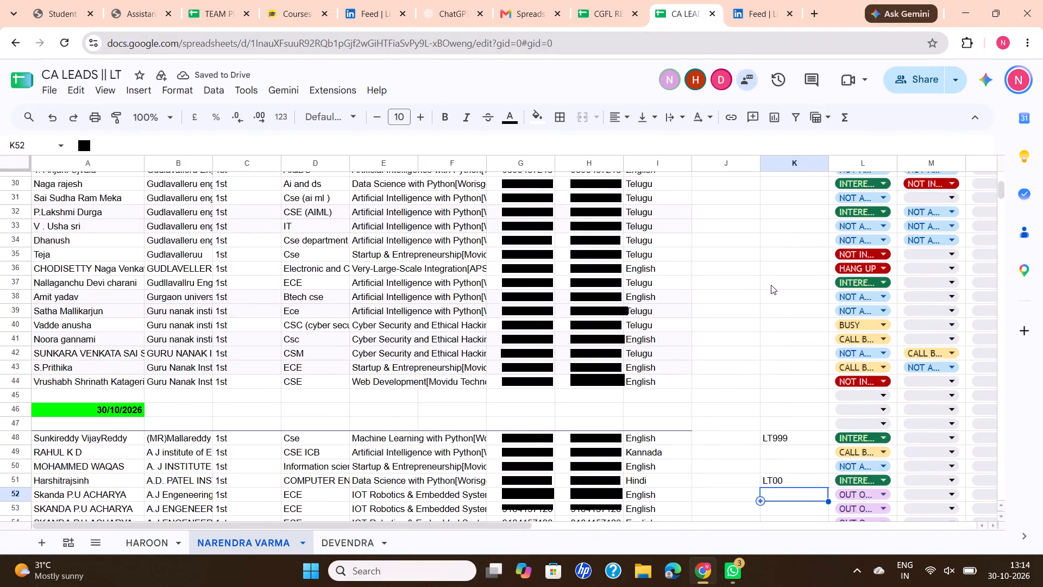
left_click(771, 285)
scroll(771, 285, "right", 2)
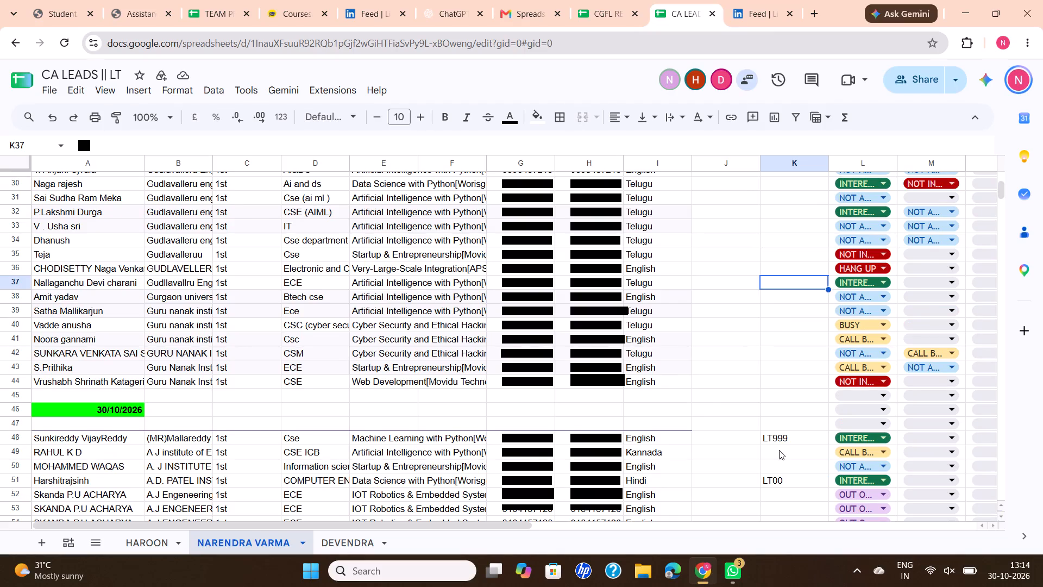
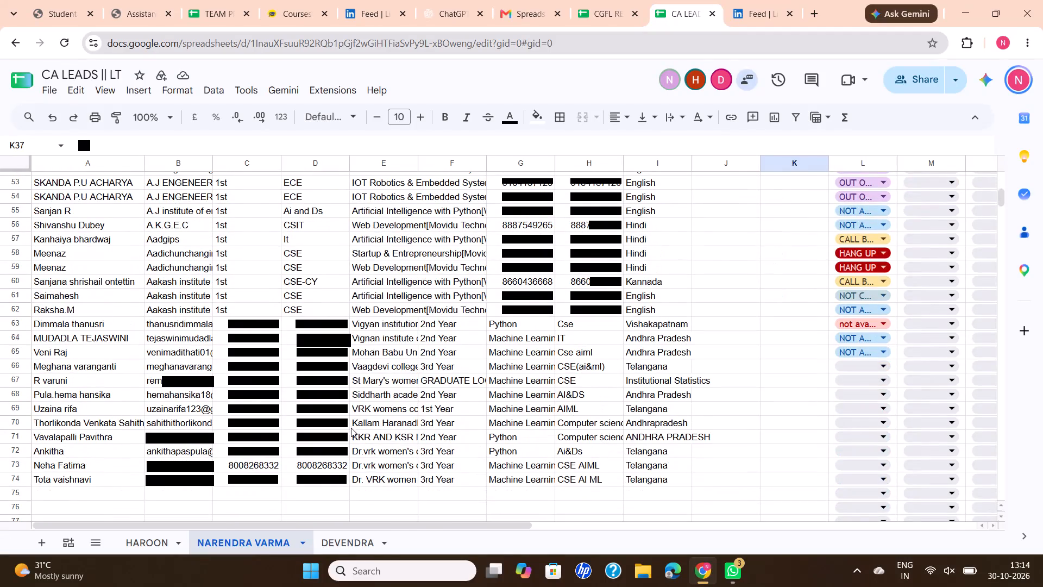
Go down to the lead in row 64 and select its phone number cell in column D.
left_click(342, 340)
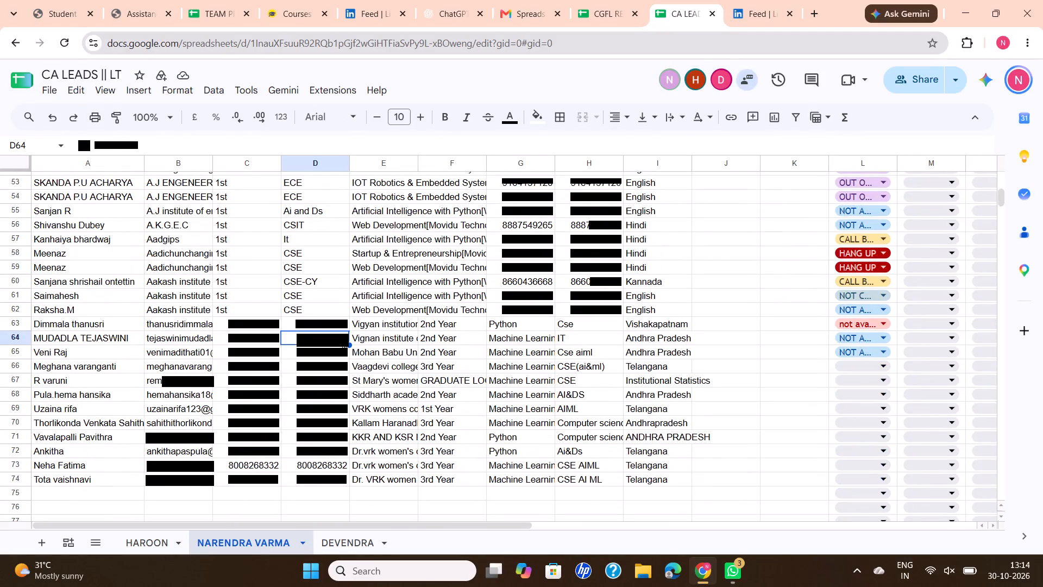
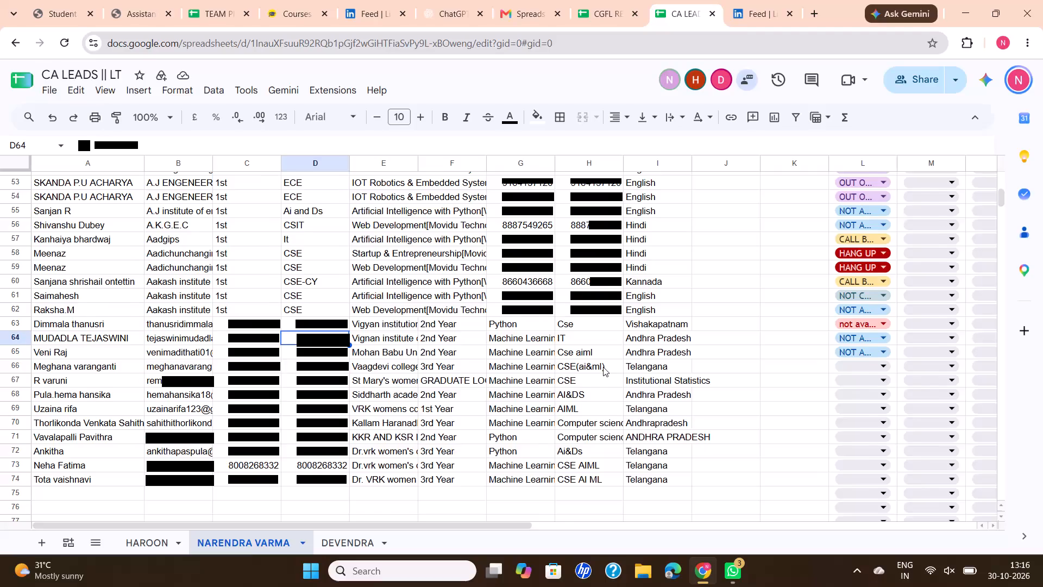
Set the second call status, in column M, to HANG UP for the lead in row 64.
scroll(603, 367, "left", 1)
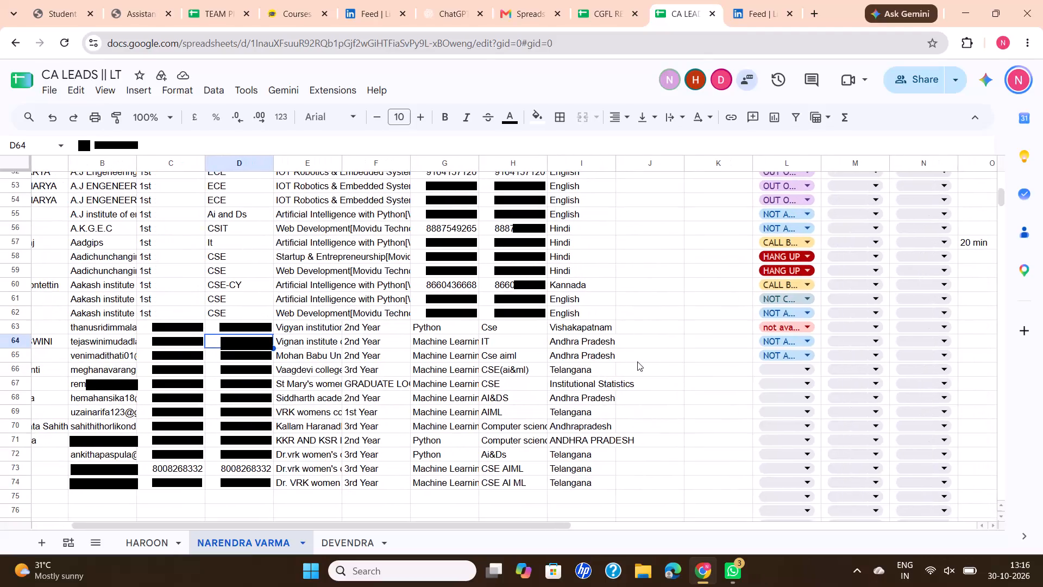
scroll(637, 361, "left", 1)
left_click(706, 335)
left_click(702, 339)
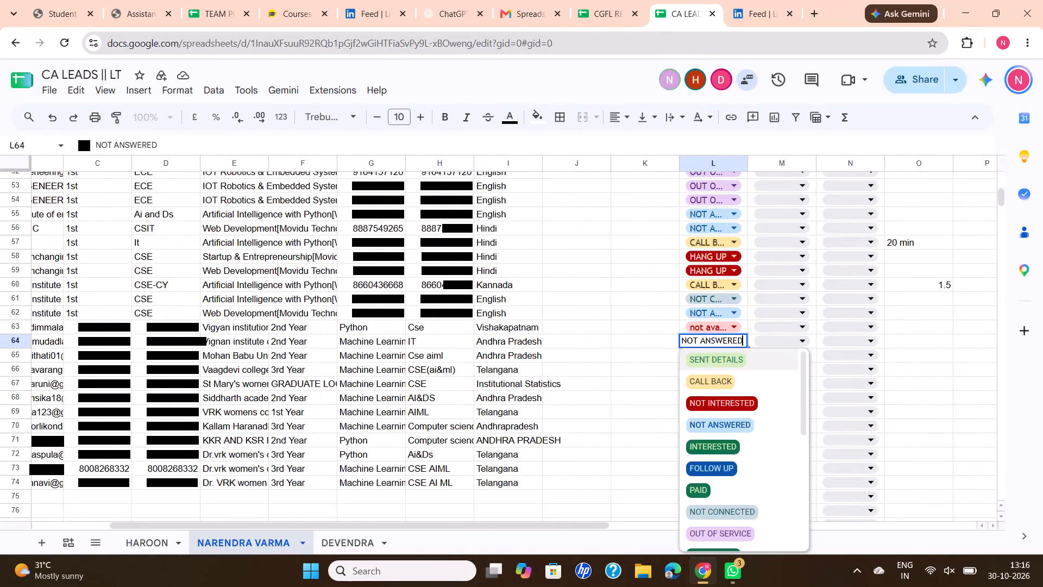
scroll(717, 400, "down", 1)
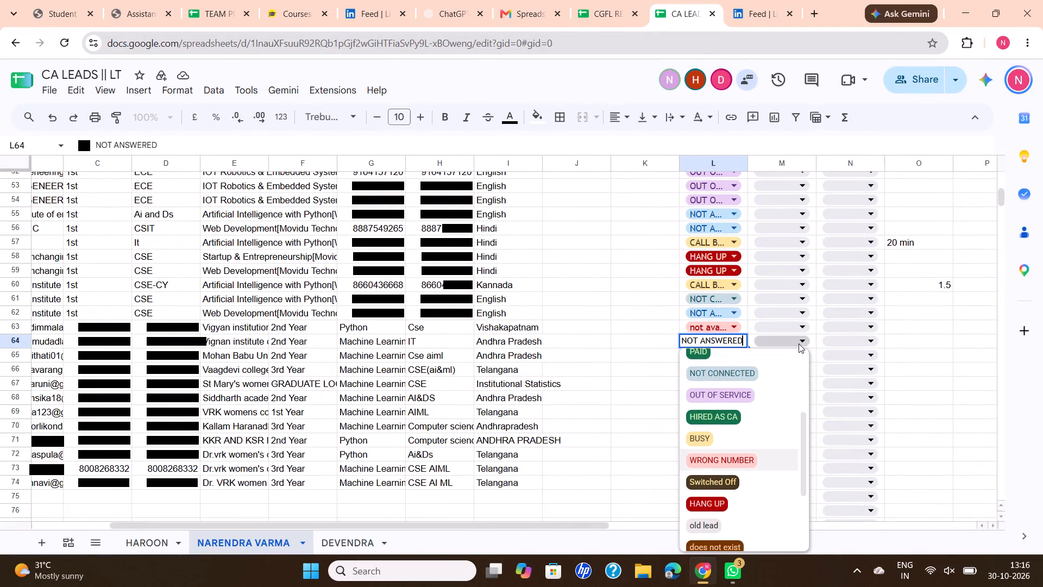
left_click(799, 344)
scroll(790, 430, "down", 2)
left_click(782, 475)
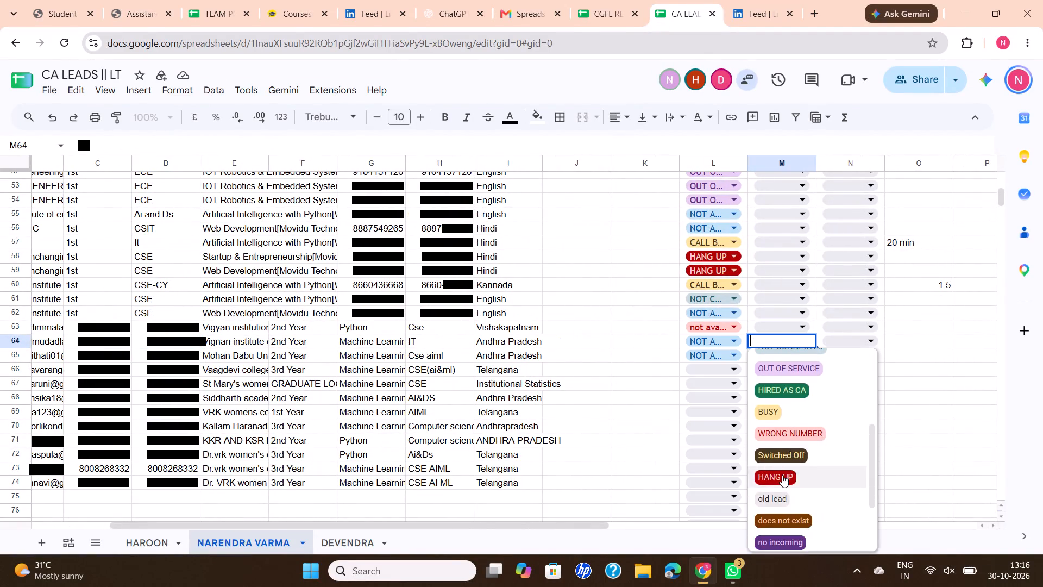
left_click(643, 337)
Review the call statuses of the earlier leads above the 30/10/2026 section and select cell J37.
scroll(643, 337, "up", 2)
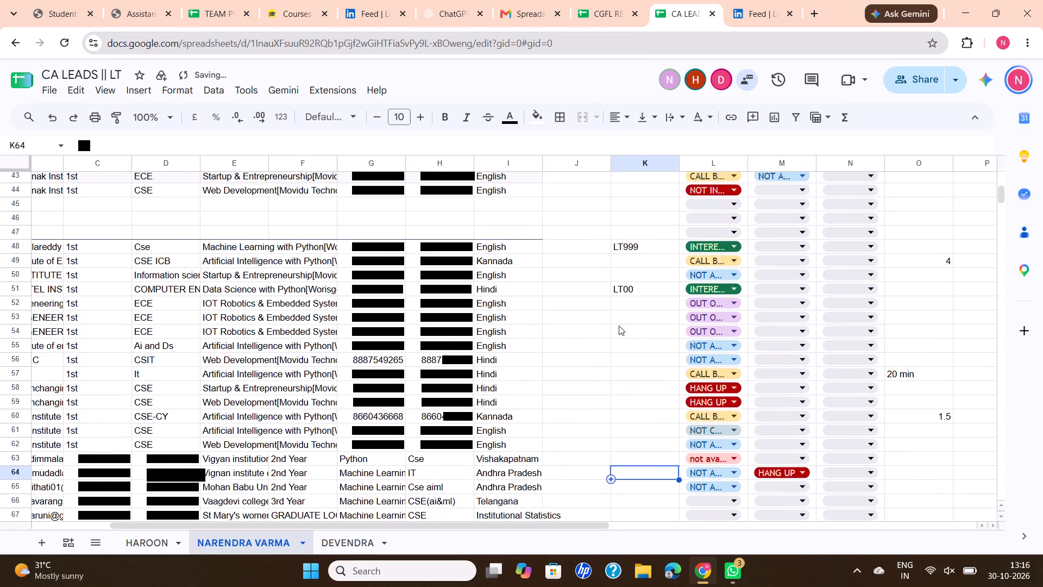
scroll(619, 326, "up", 2)
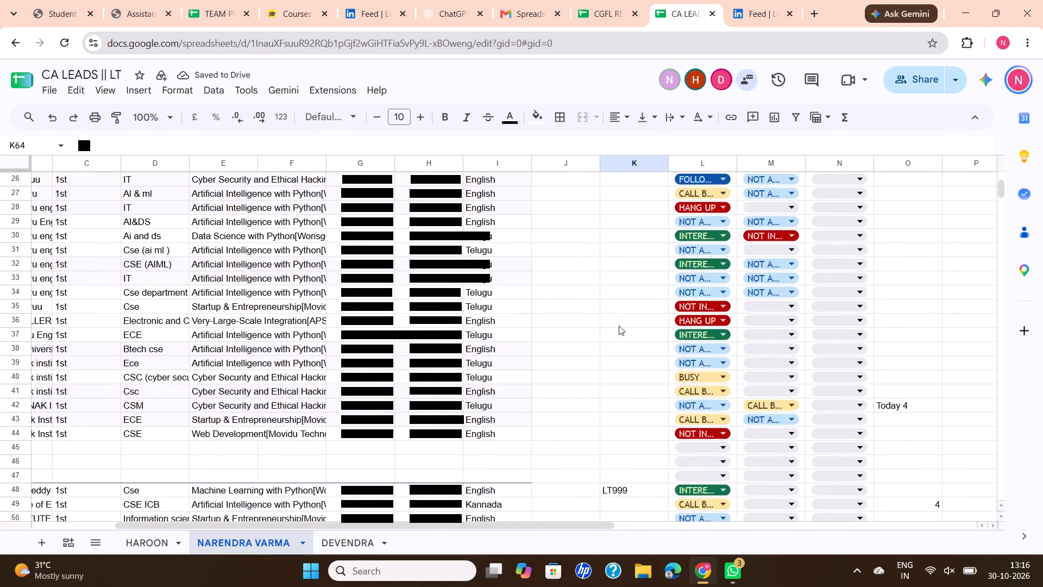
scroll(619, 326, "right", 4)
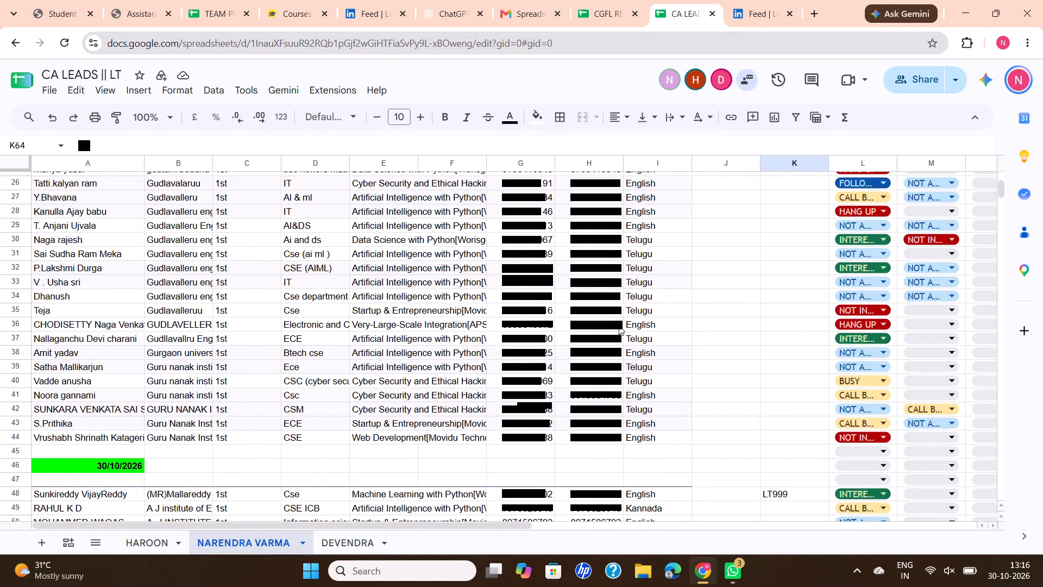
scroll(630, 354, "up", 1)
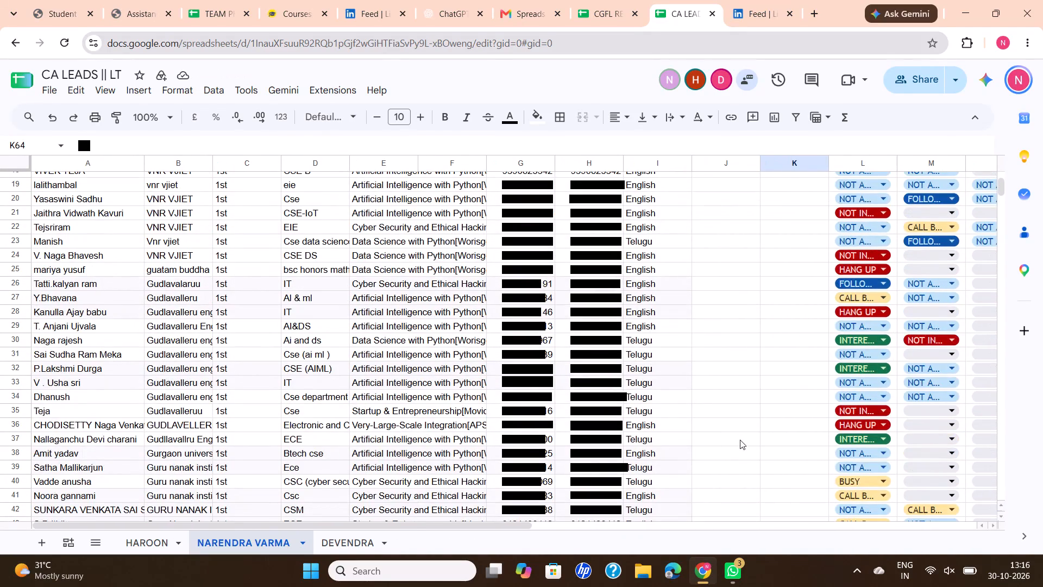
left_click(740, 440)
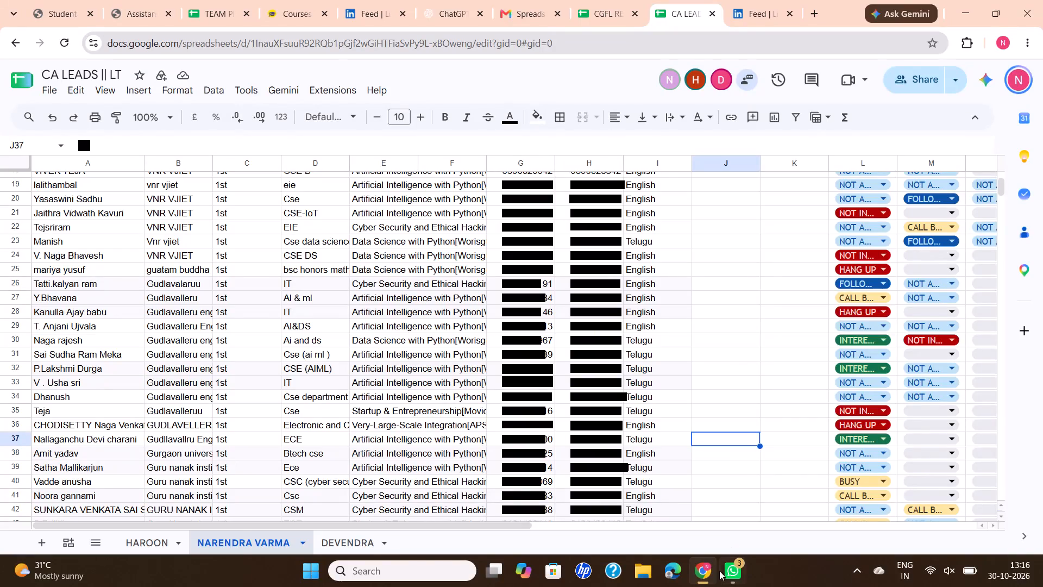
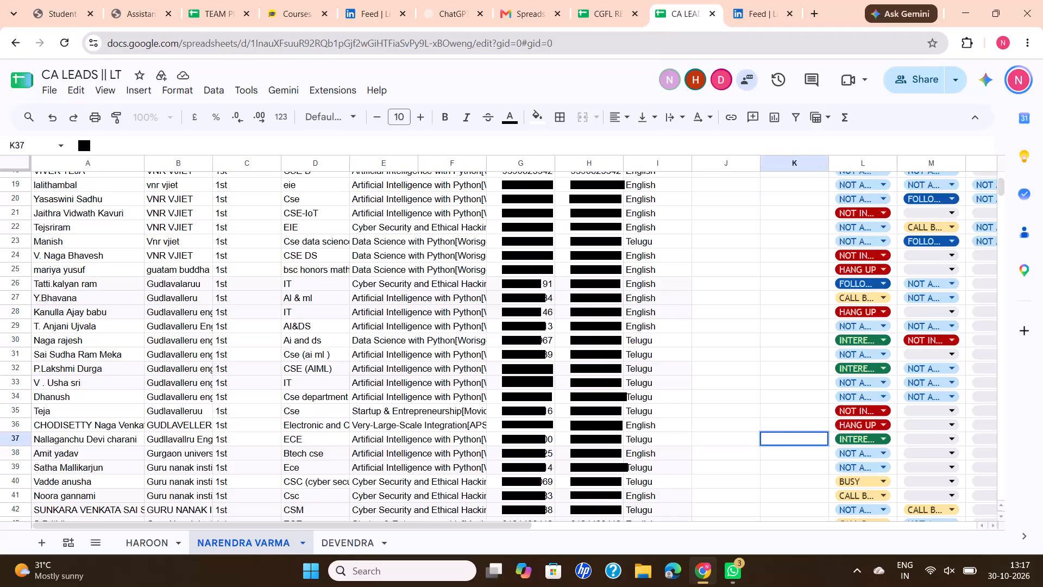
Enter the code LT88 in column K for the interested lead in row 37.
type("LT88")
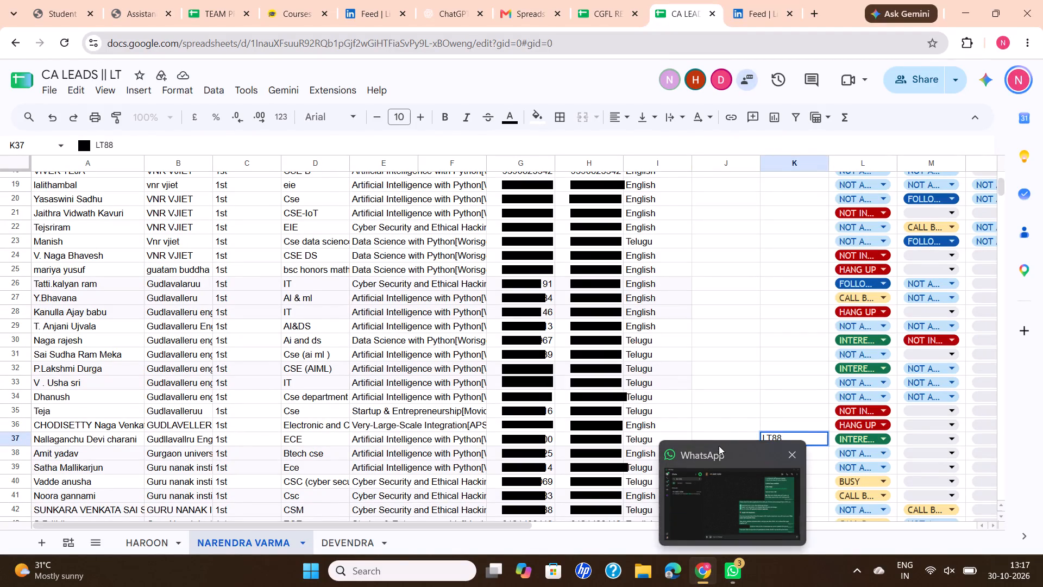
left_click(723, 427)
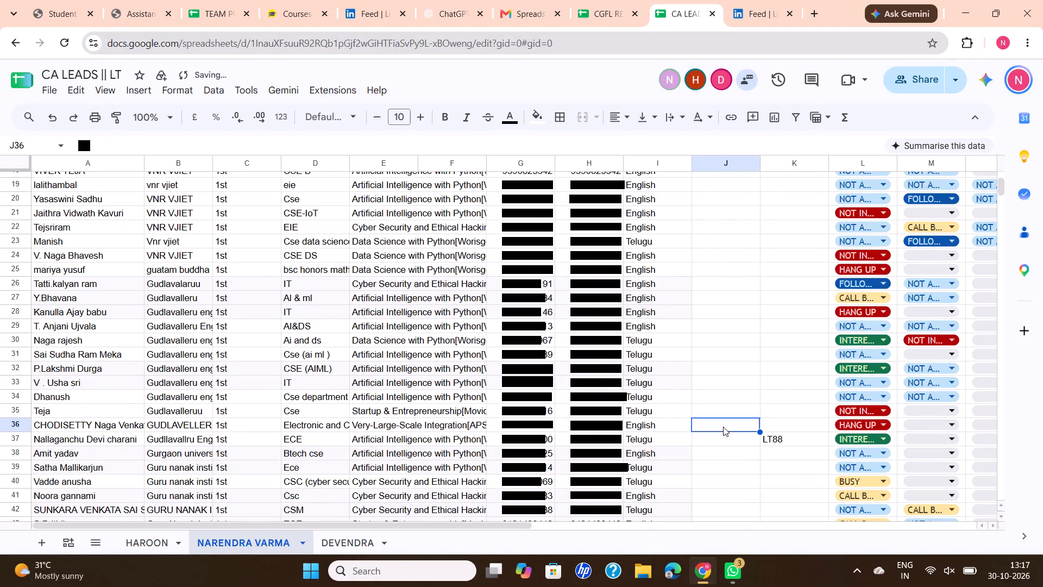
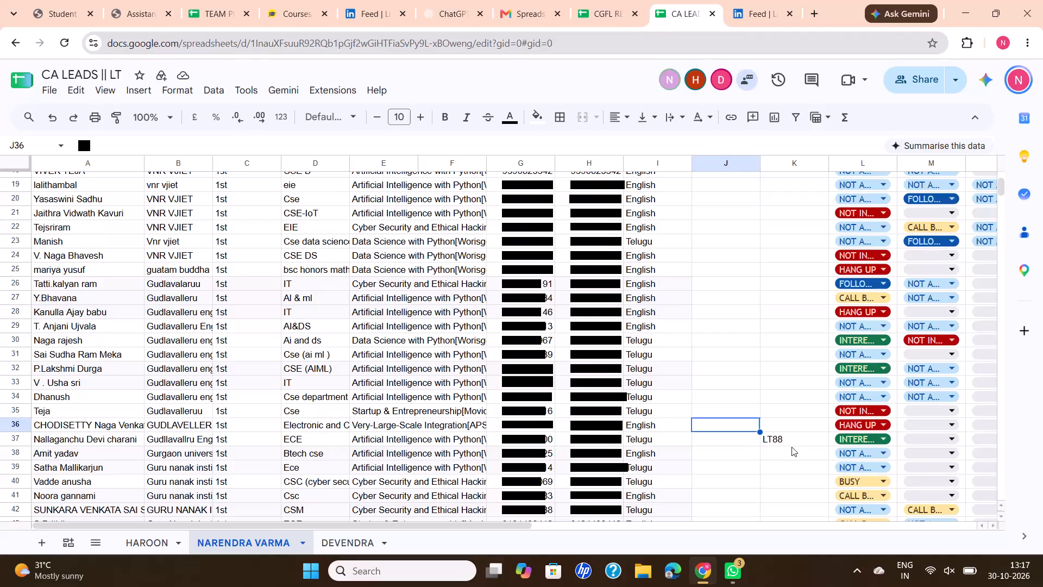
Open the contact number in column G for the interested lead in row 32.
scroll(791, 447, "up", 1)
left_click(794, 381)
scroll(794, 381, "right", 1)
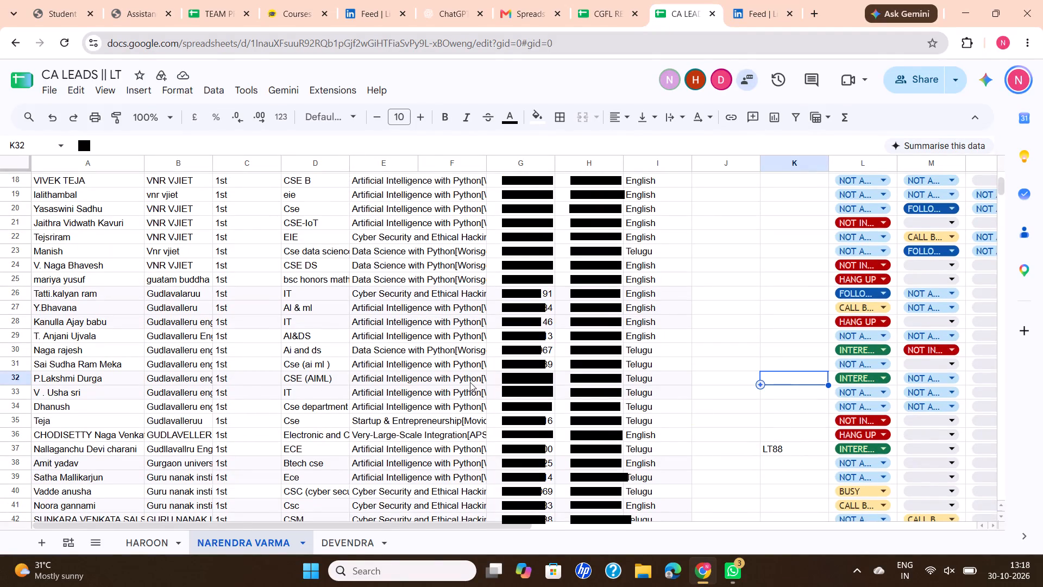
triple_click(517, 381)
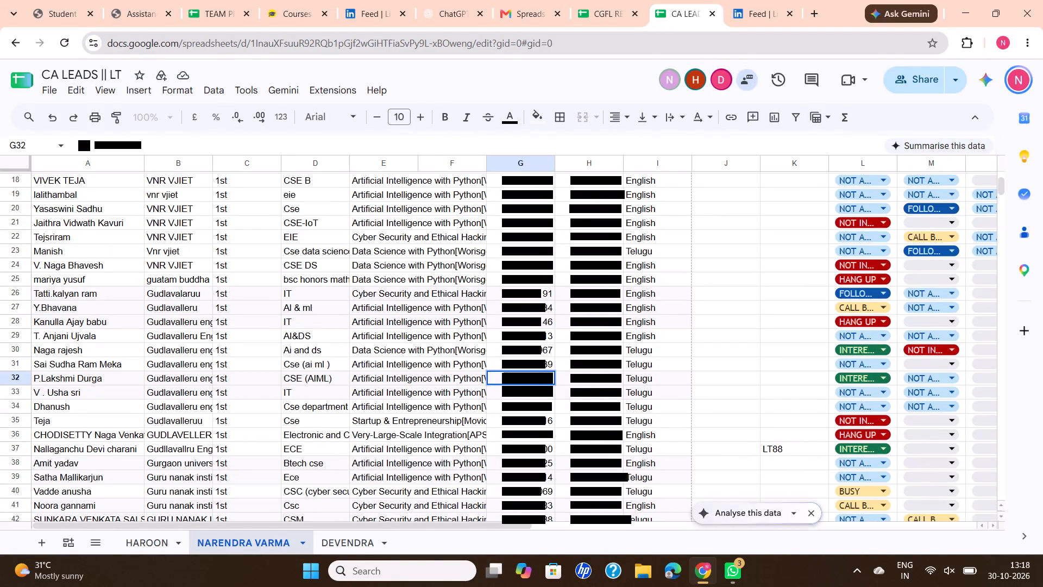
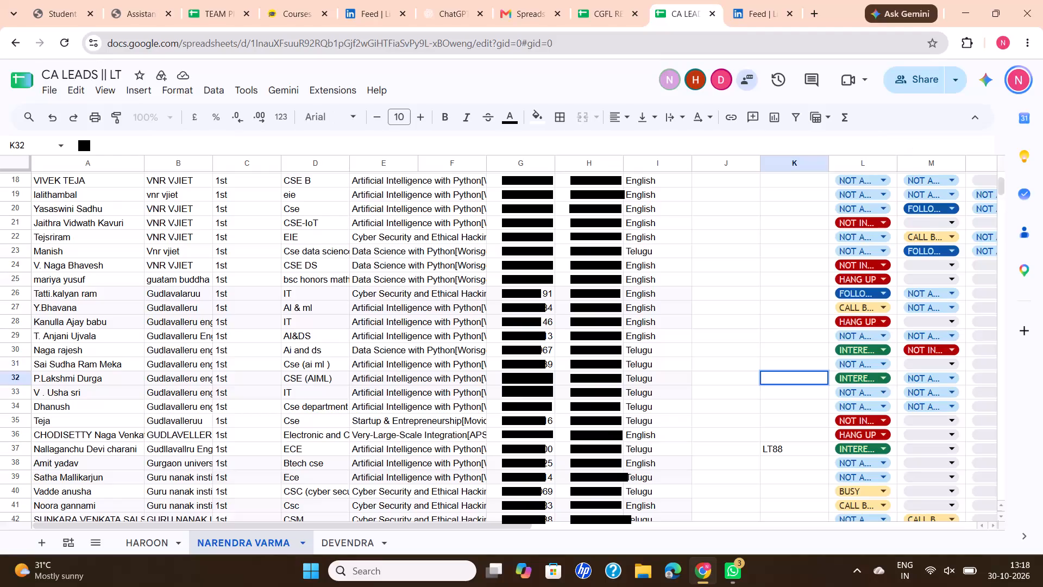
Enter the code NV26 in column K for the interested lead in row 32.
type("NV2")
key("6")
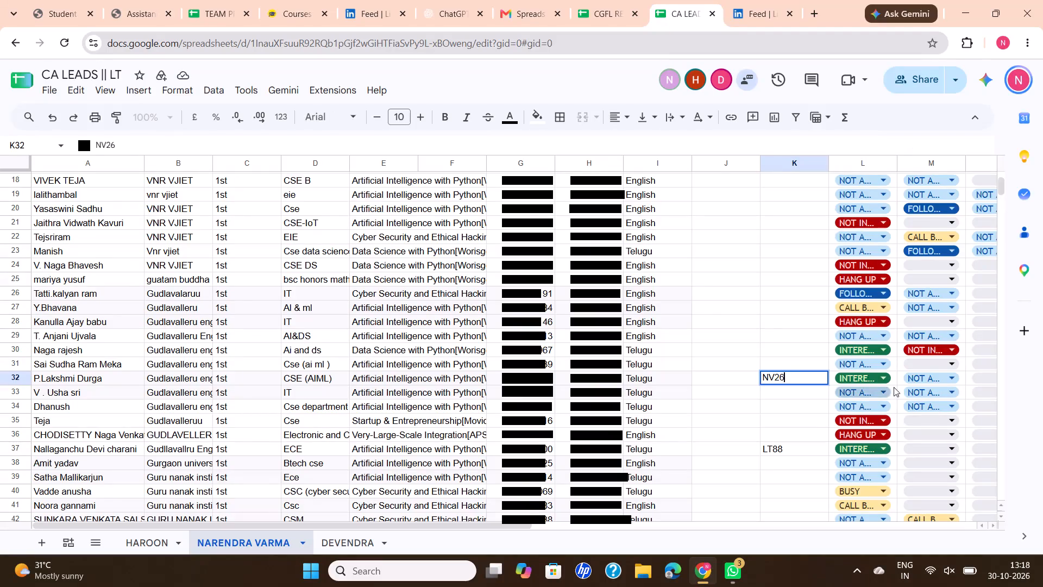
left_click(796, 349)
Review the column K codes, call statuses and follow-up notes of the leads above row 32.
scroll(796, 349, "right", 1)
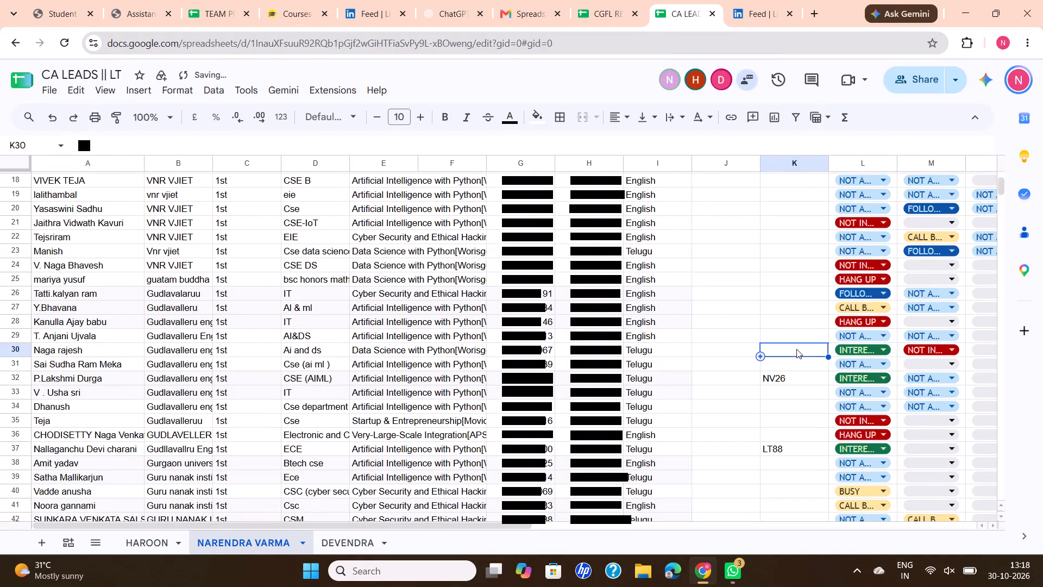
scroll(796, 349, "left", 1)
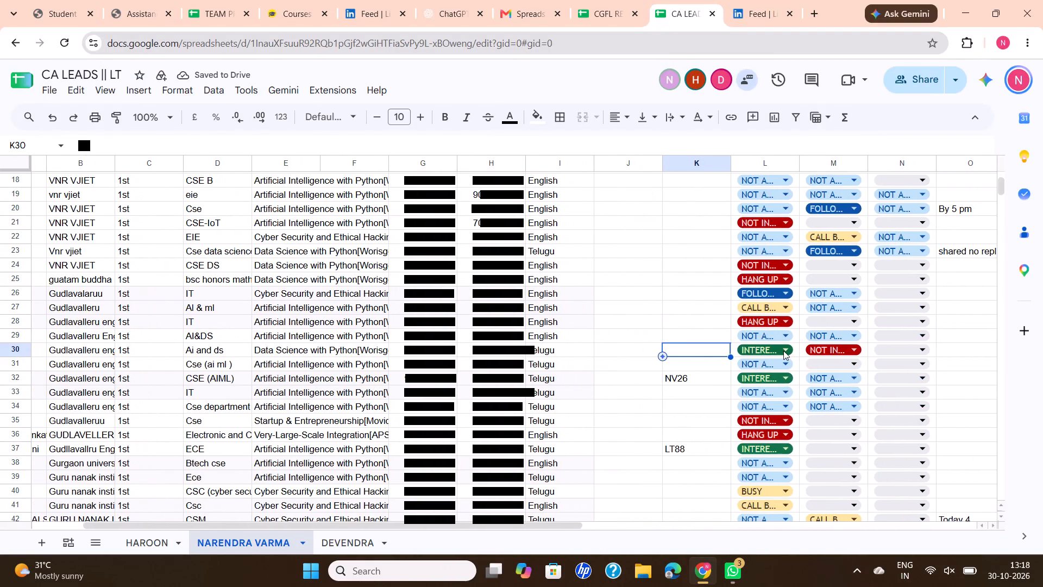
scroll(680, 337, "left", 1)
scroll(680, 337, "up", 1)
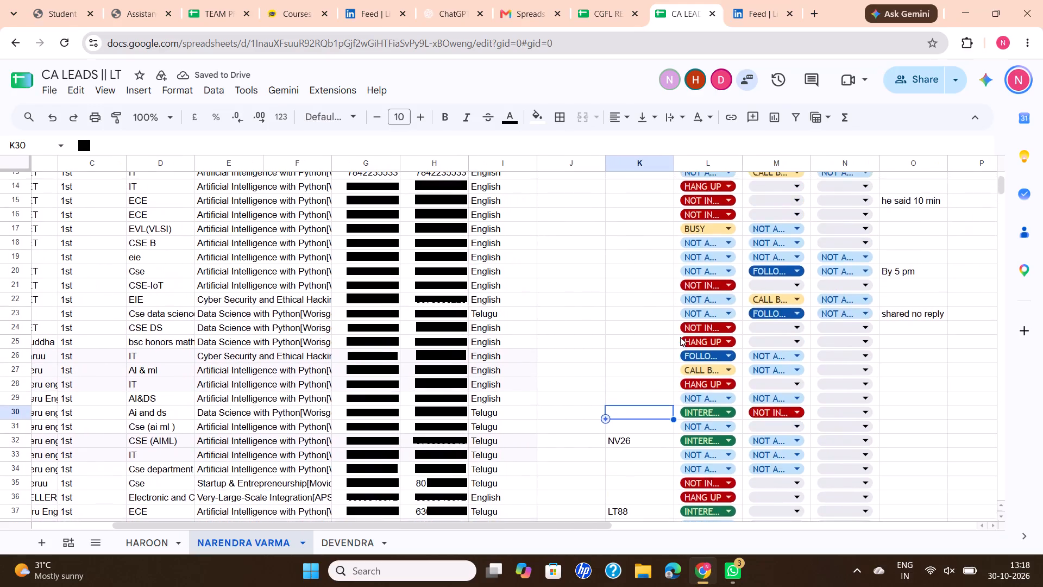
scroll(680, 337, "up", 1)
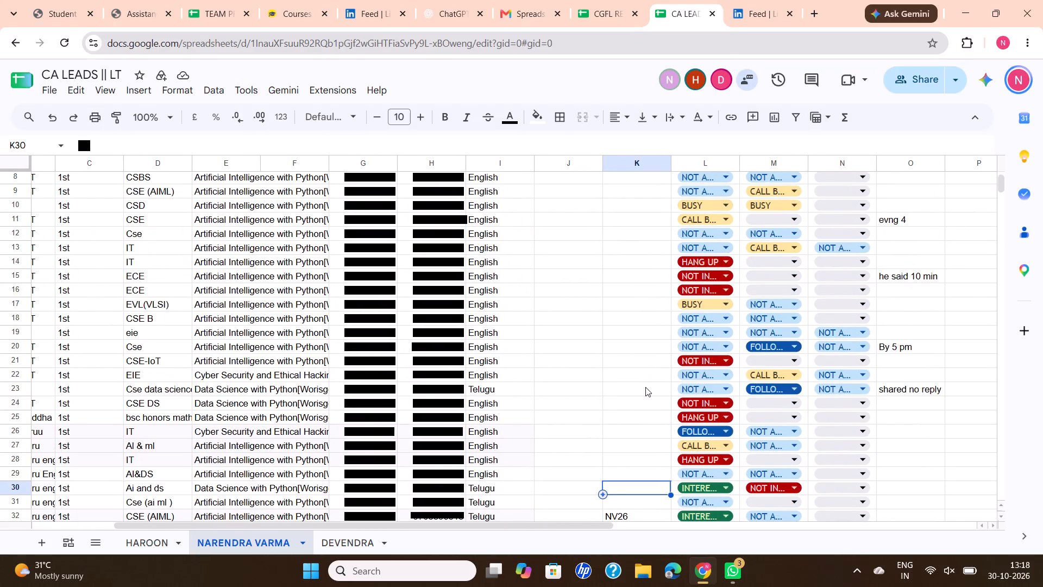
left_click(641, 391)
scroll(641, 391, "right", 4)
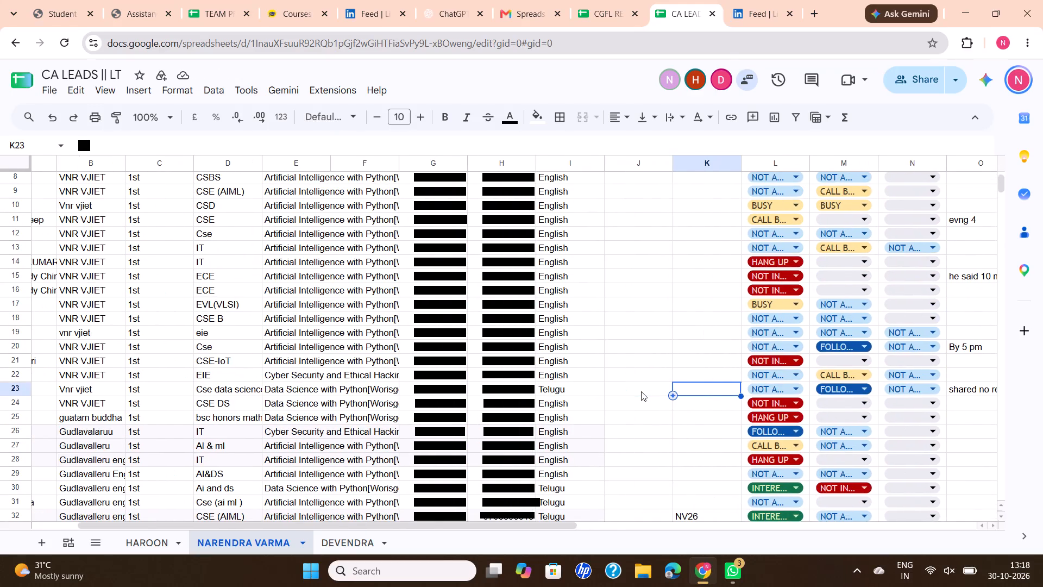
scroll(760, 349, "up", 1)
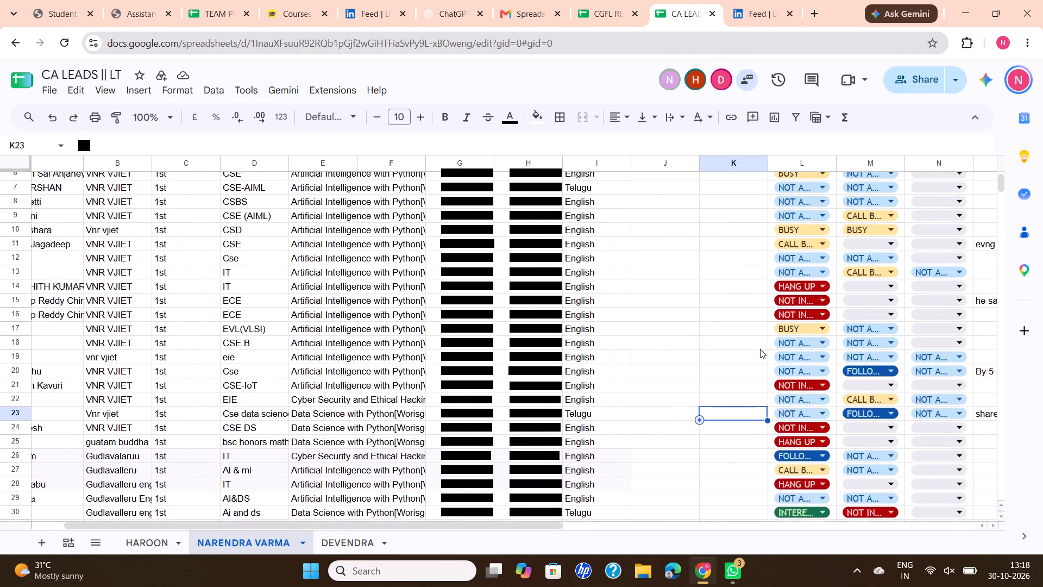
scroll(760, 349, "up", 2)
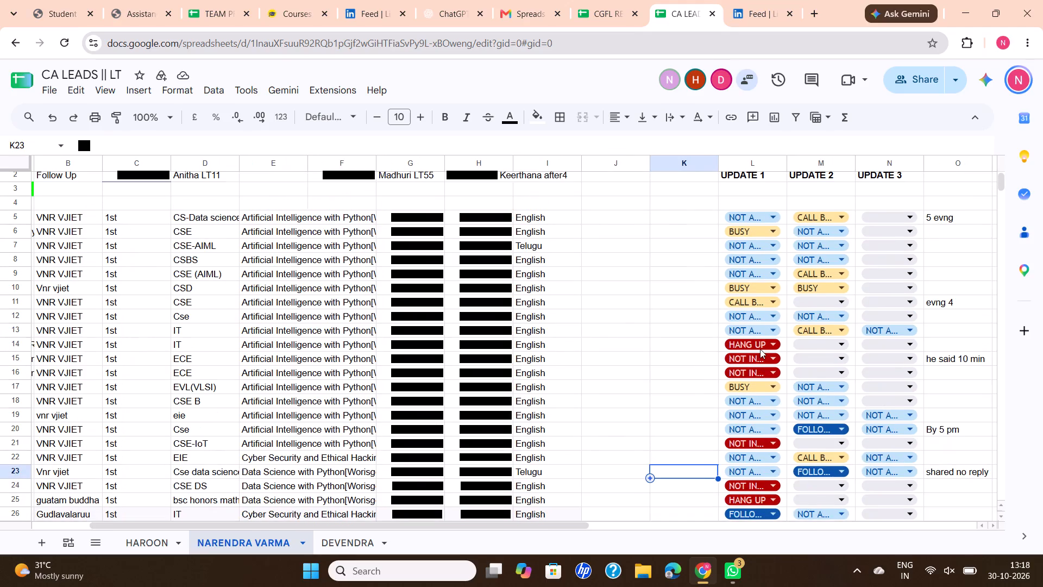
scroll(703, 330, "down", 2)
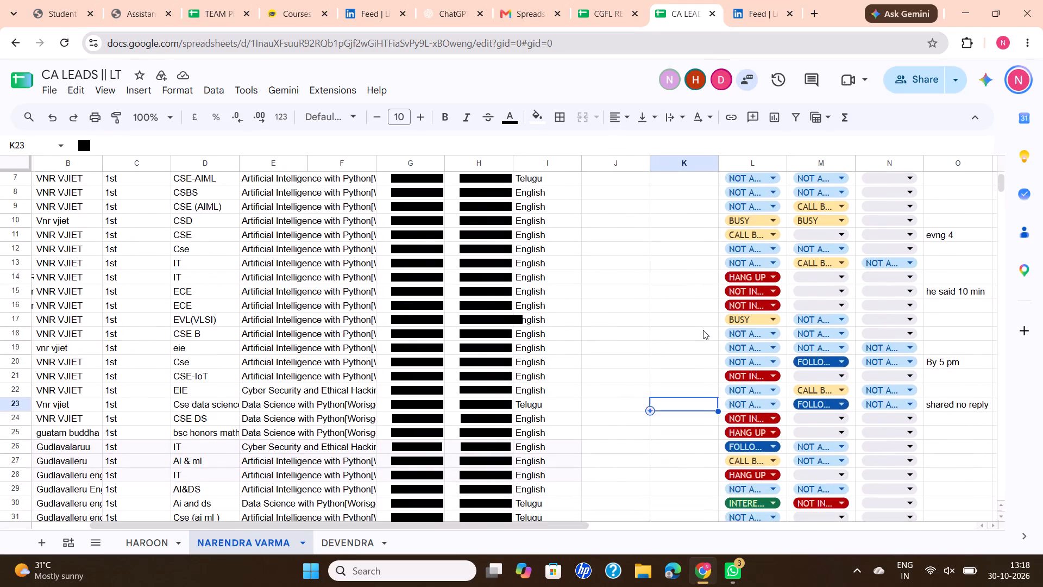
scroll(703, 330, "up", 1)
left_click_drag(692, 365, 682, 383)
left_click(682, 383)
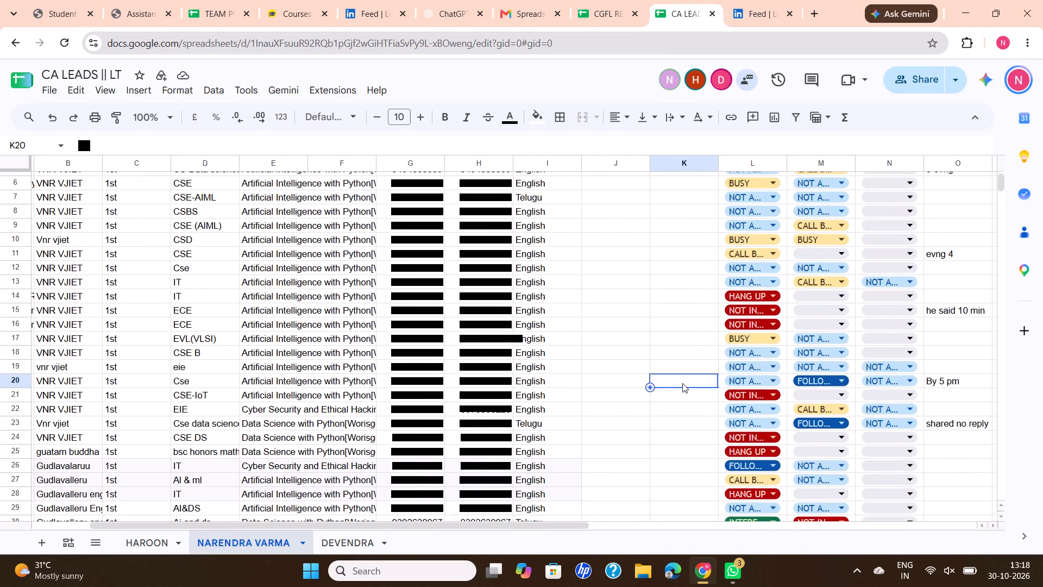
Append the code NV26 to the follow-up contact entry in cell A1.
scroll(682, 383, "up", 7)
scroll(528, 303, "right", 3)
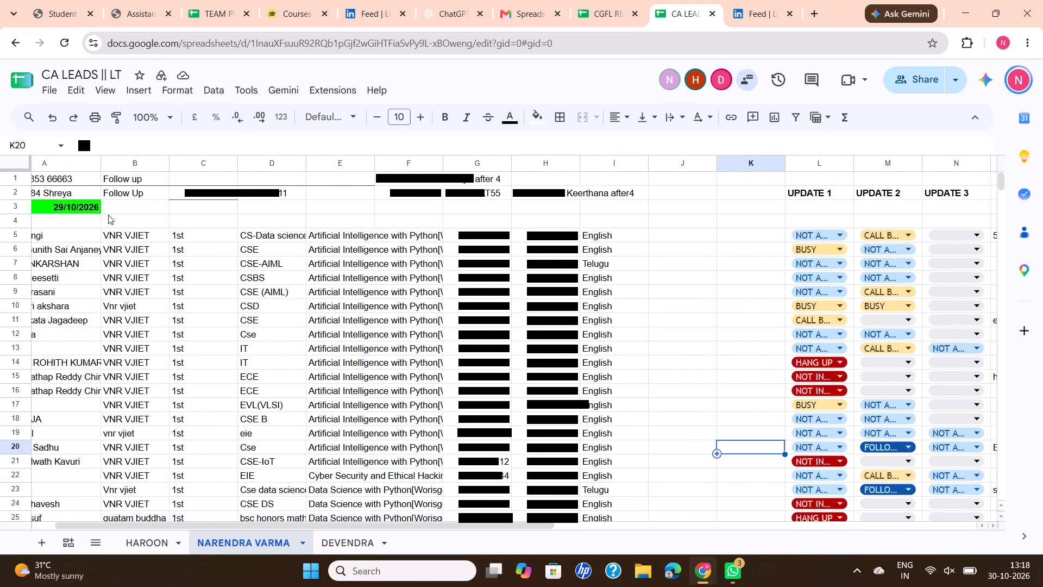
triple_click(124, 178)
left_click(124, 178)
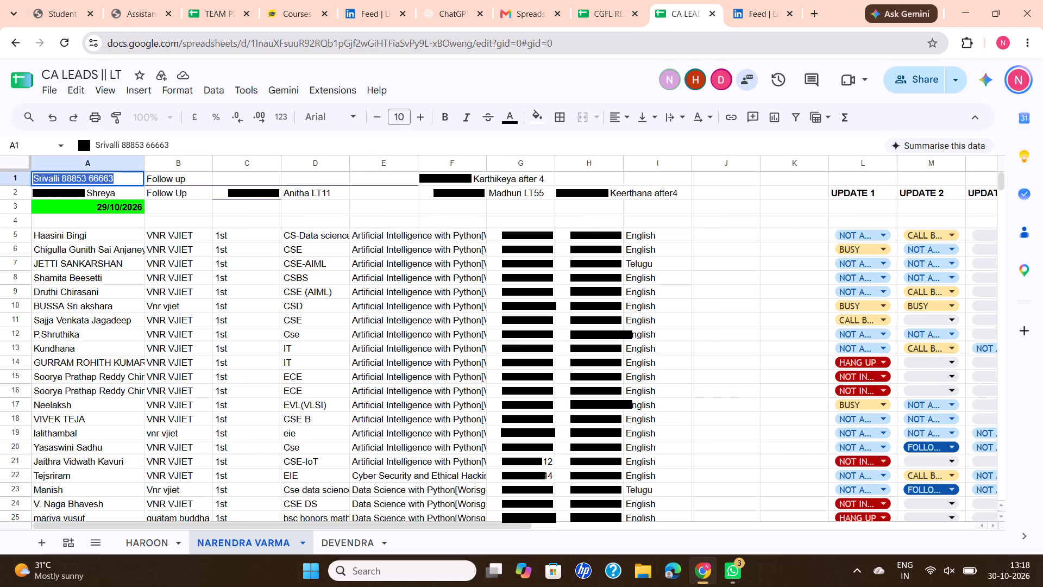
key("space")
type("NV")
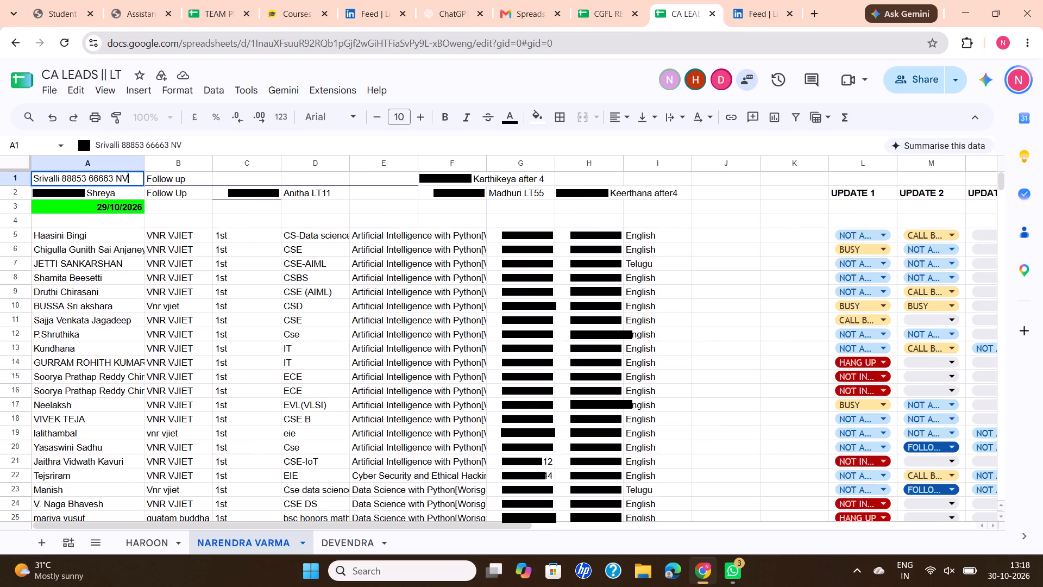
type("26")
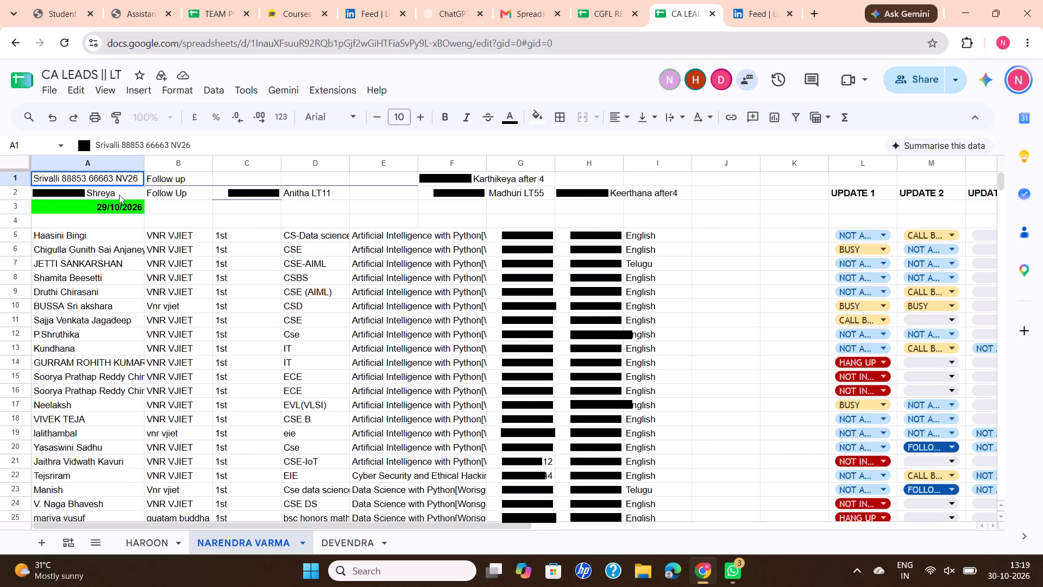
left_click(121, 188)
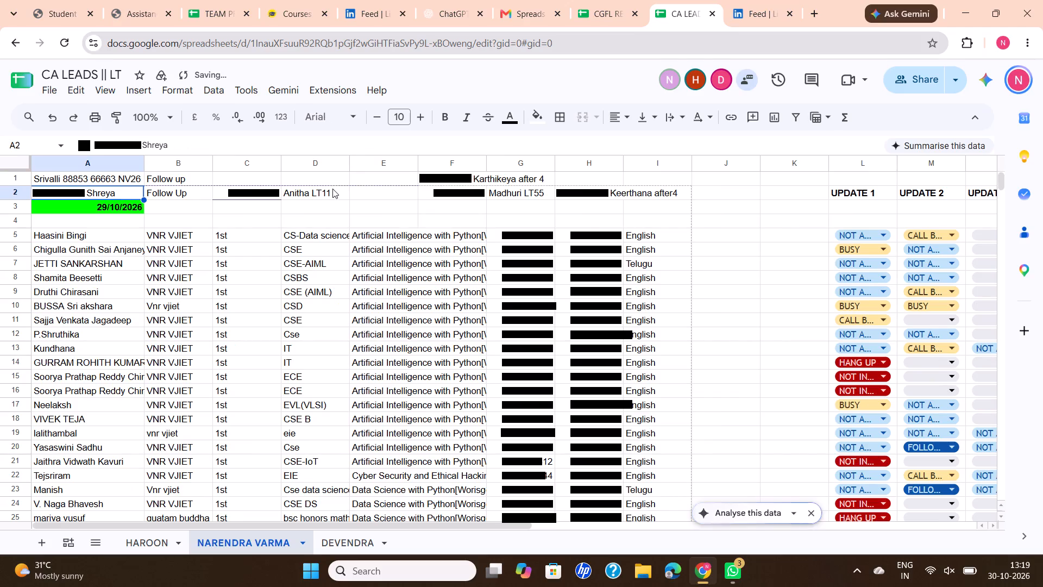
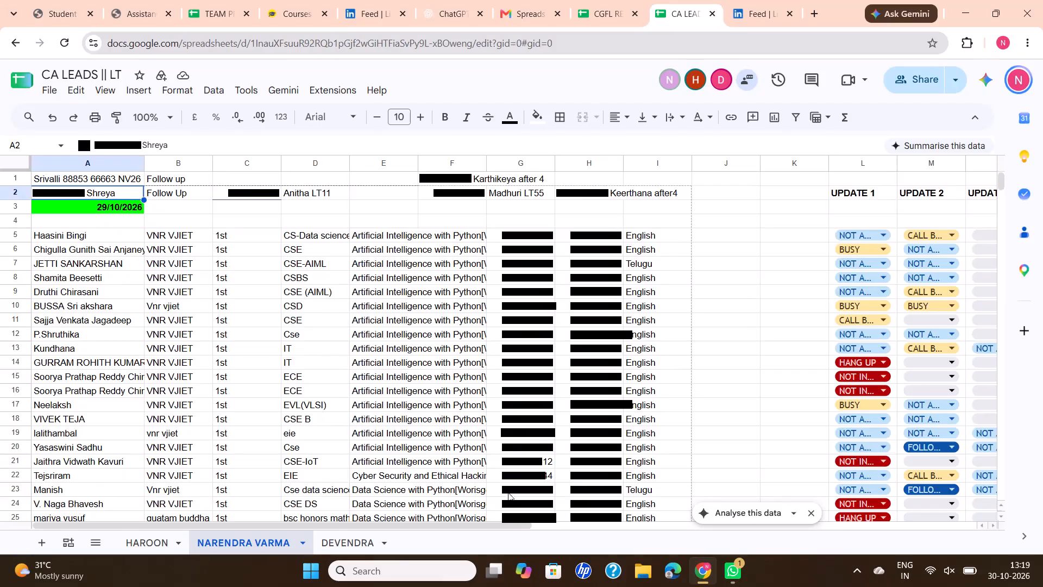
scroll(560, 467, "down", 4)
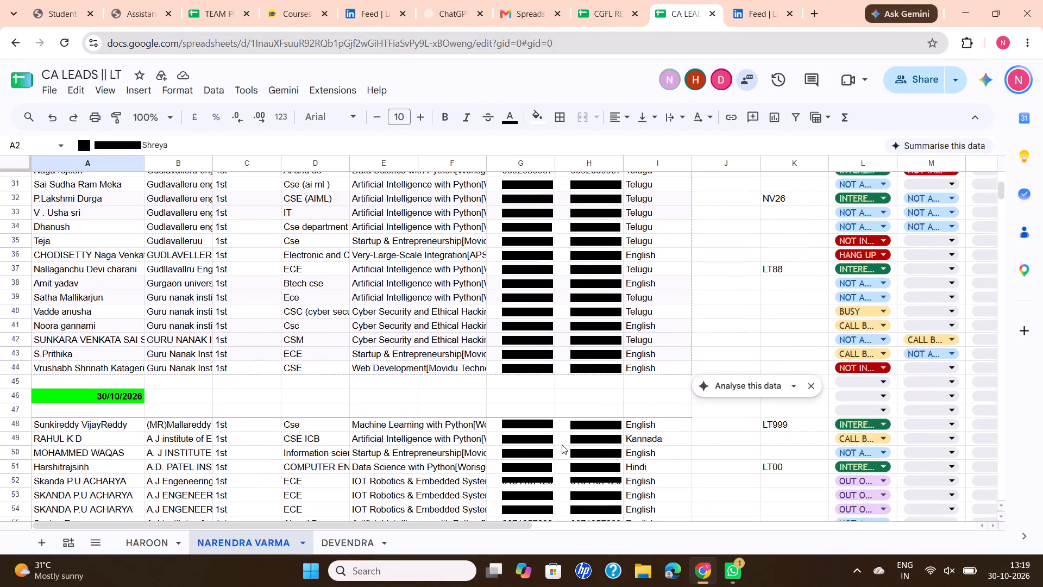
left_click(584, 21)
scroll(442, 426, "right", 2)
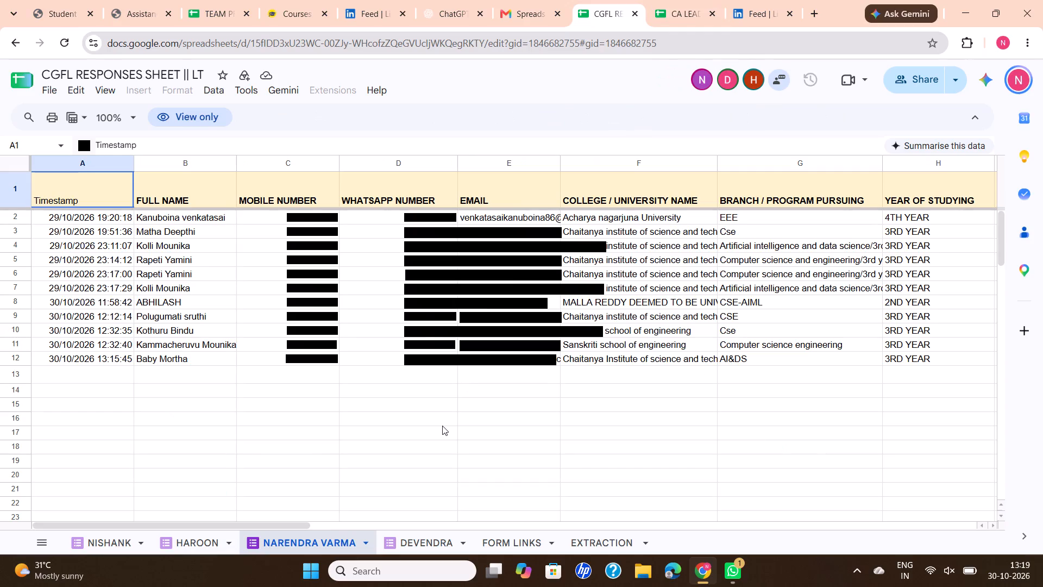
scroll(442, 426, "right", 1)
scroll(533, 434, "left", 5)
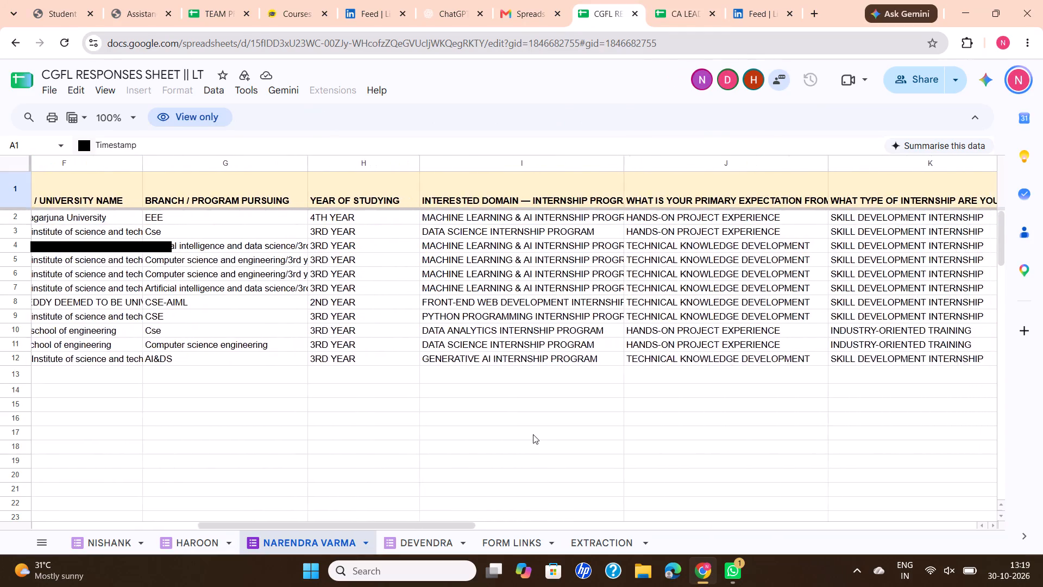
scroll(533, 434, "left", 3)
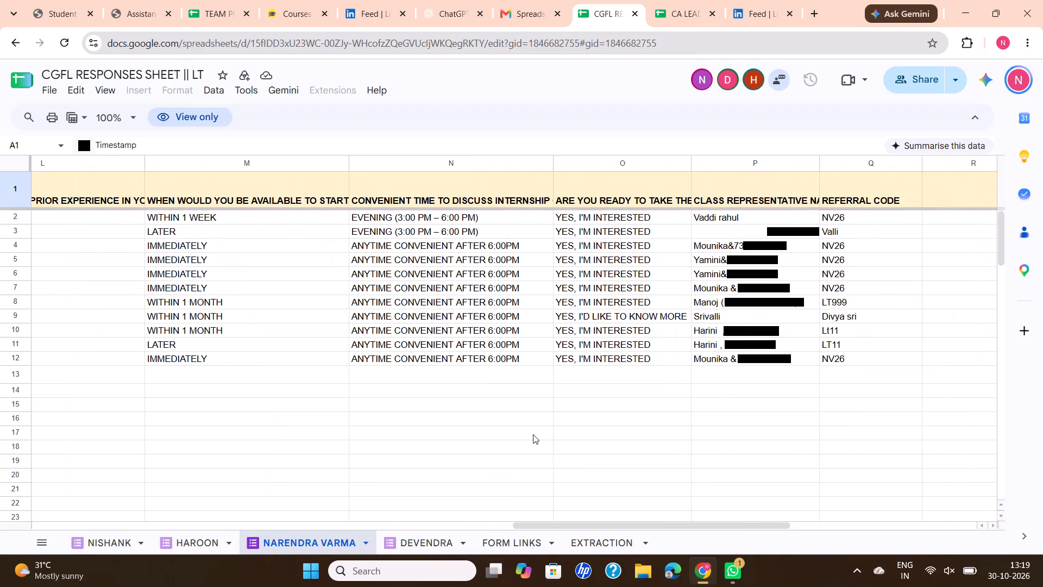
scroll(533, 434, "right", 13)
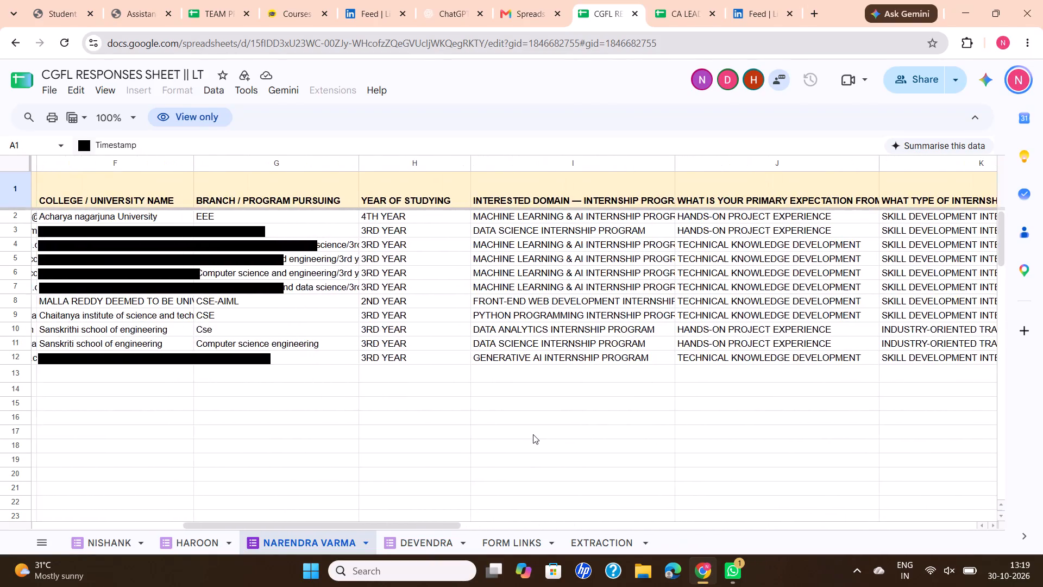
scroll(533, 434, "right", 7)
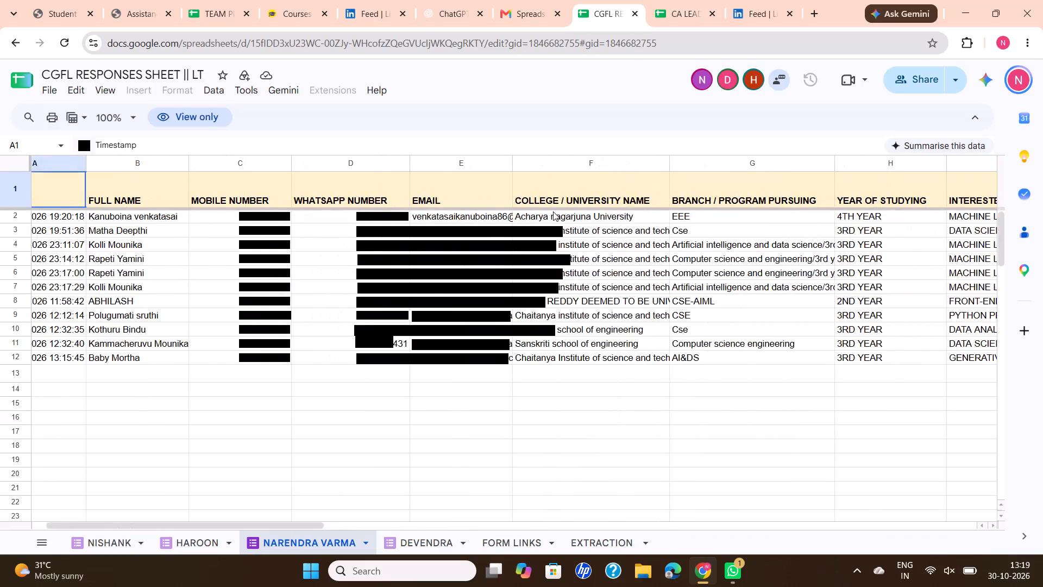
left_click(681, 19)
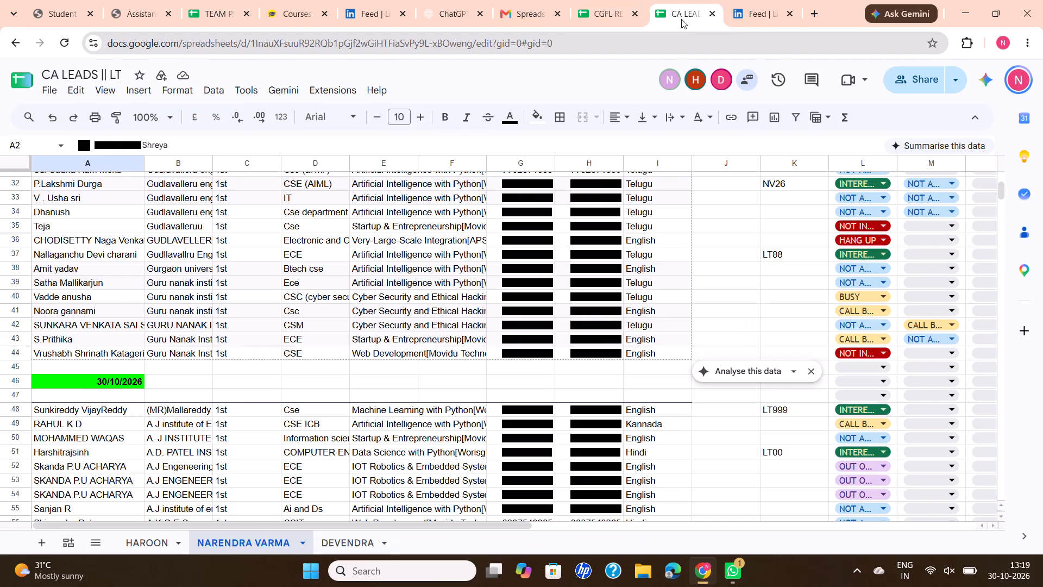
left_click(609, 24)
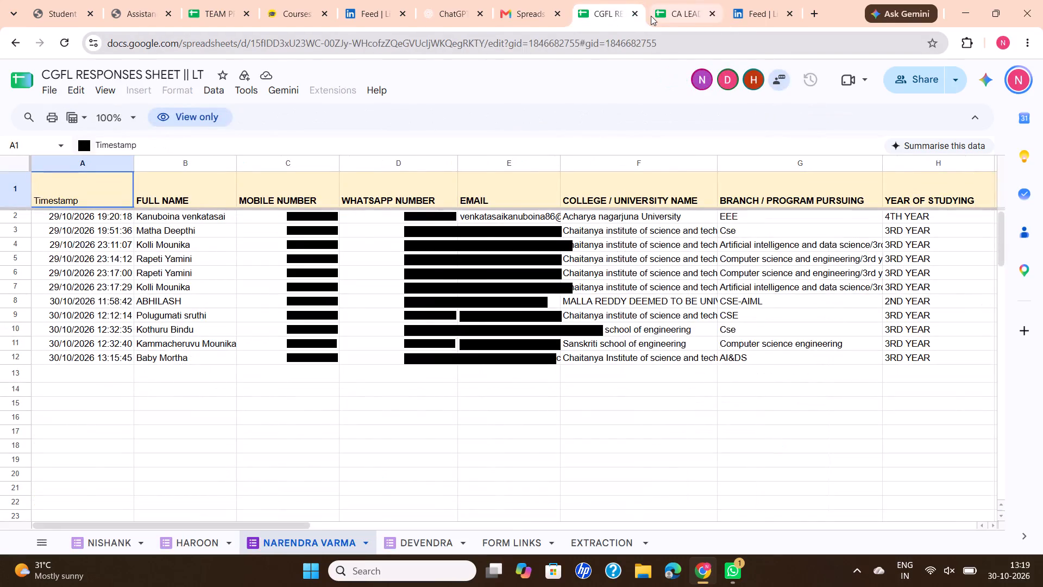
left_click(651, 16)
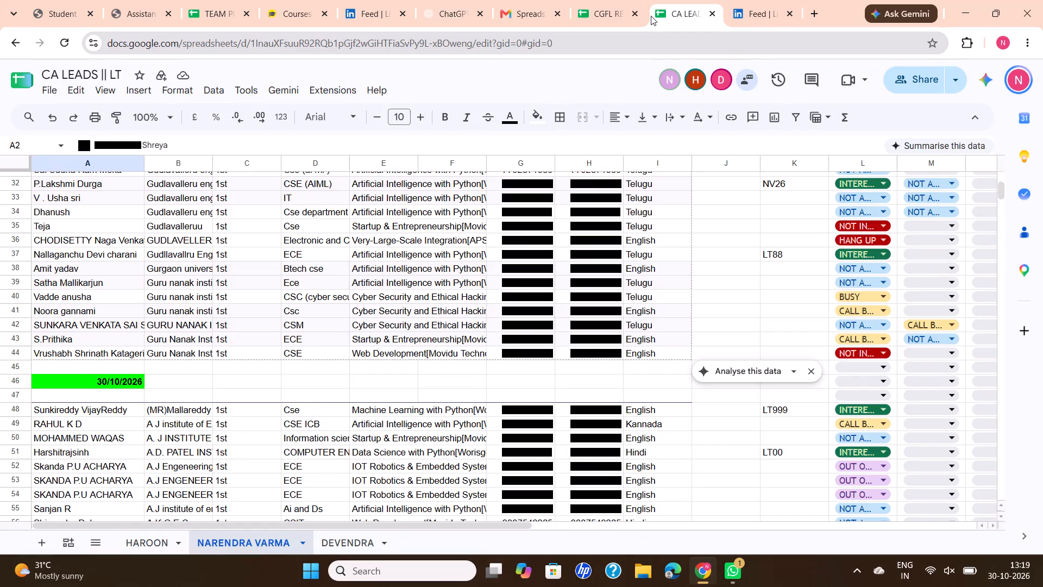
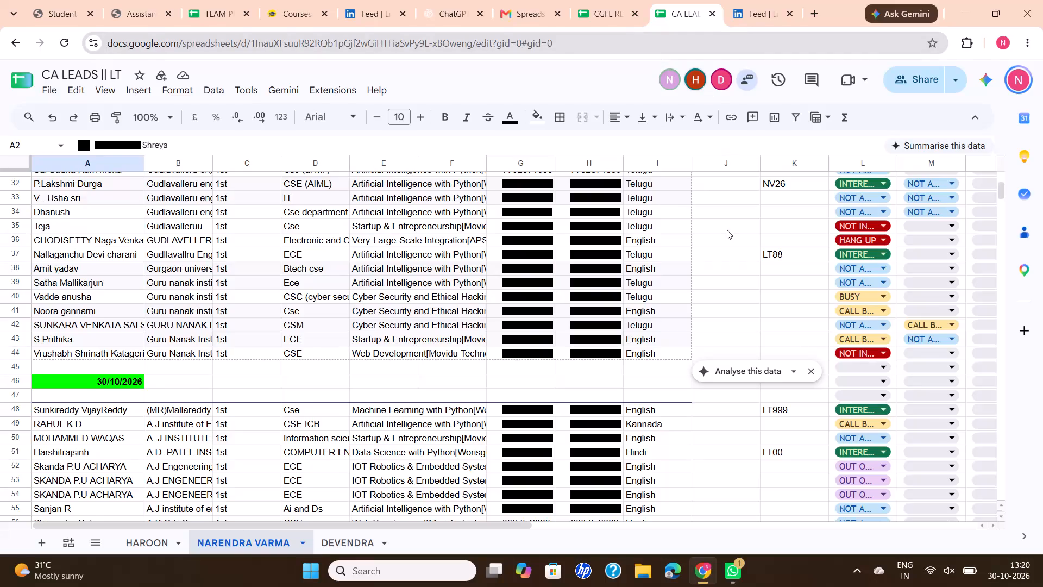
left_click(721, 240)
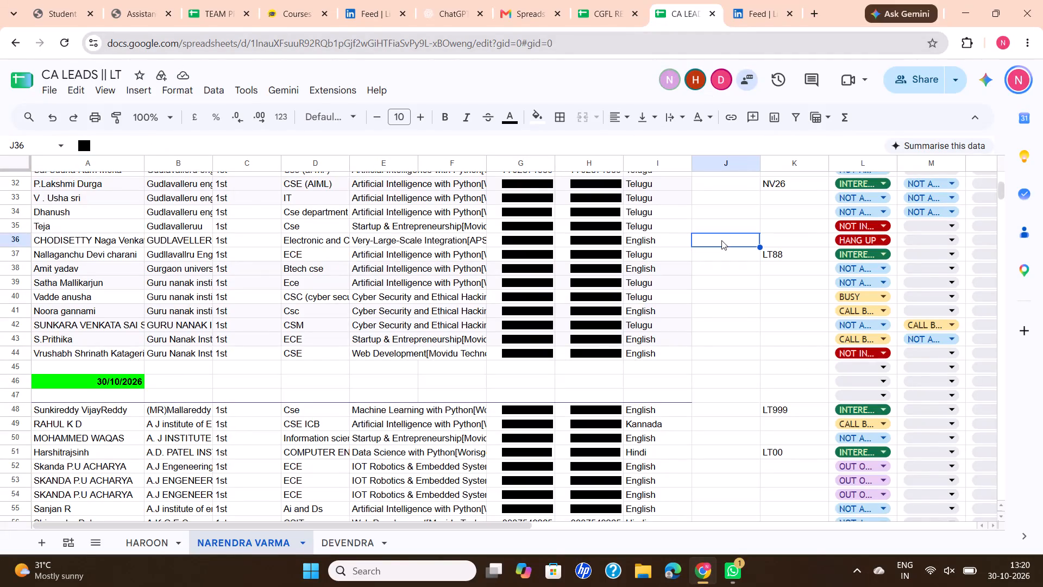
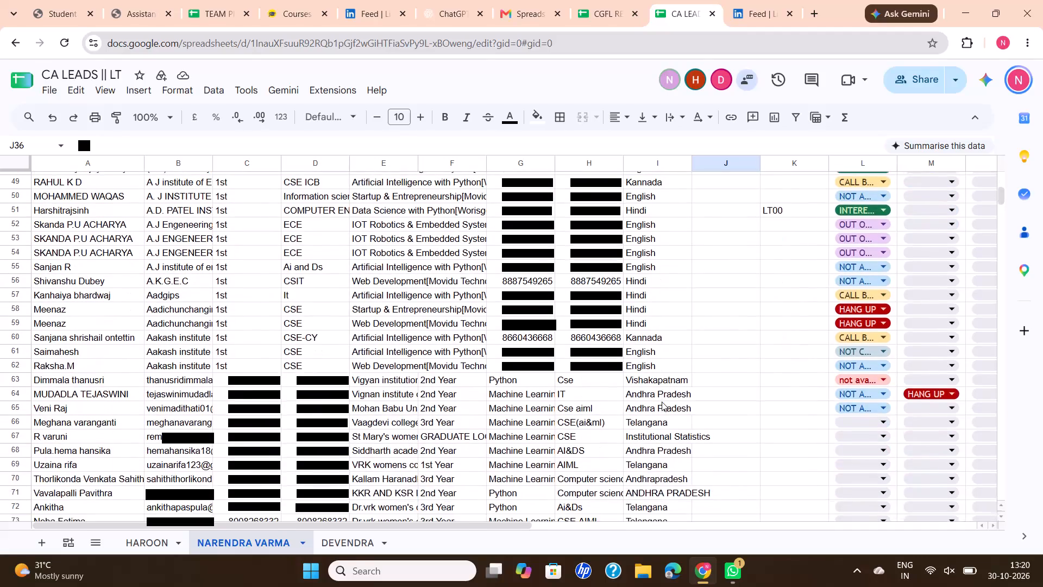
Find the first lead without a call status, in row 66, and select its contact number in column D.
scroll(662, 402, "down", 1)
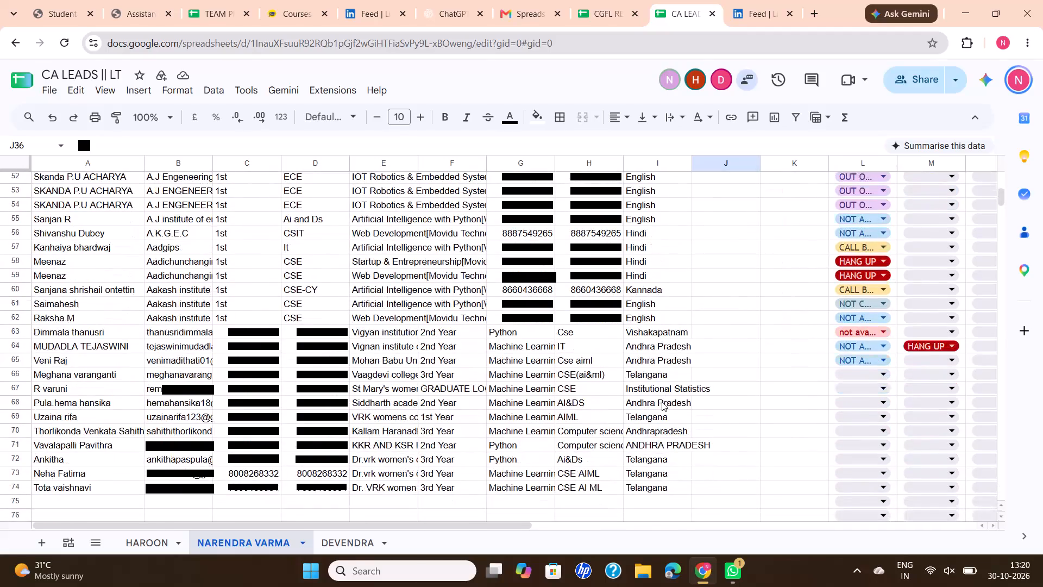
left_click(781, 380)
scroll(781, 380, "right", 2)
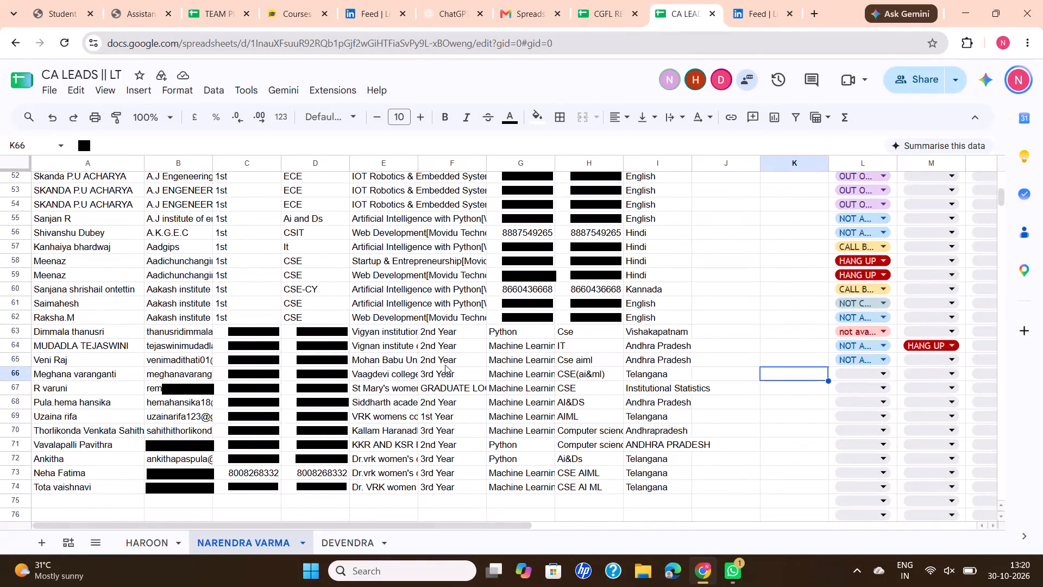
left_click(397, 373)
scroll(397, 373, "right", 2)
left_click(322, 369)
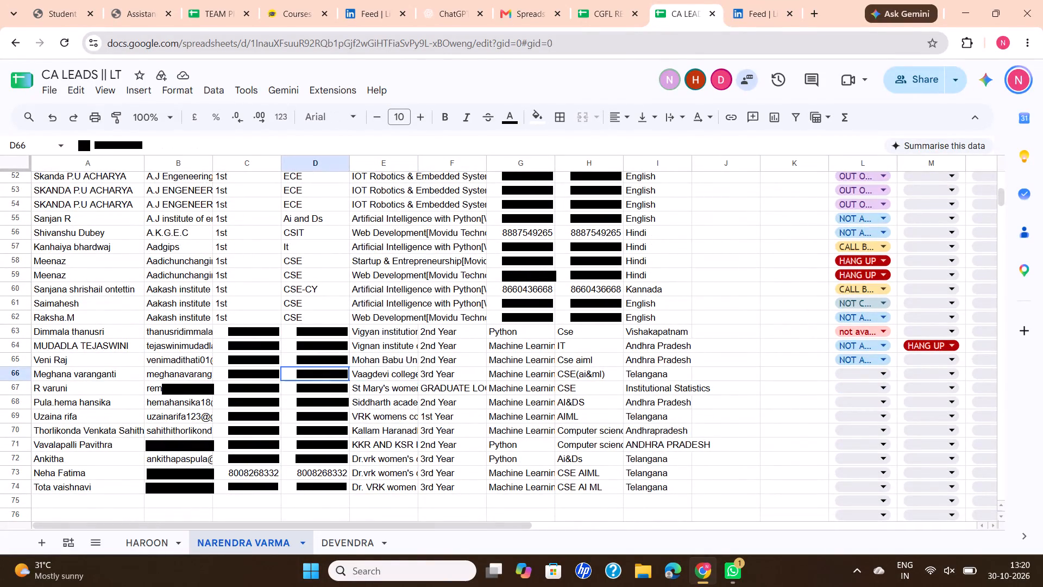
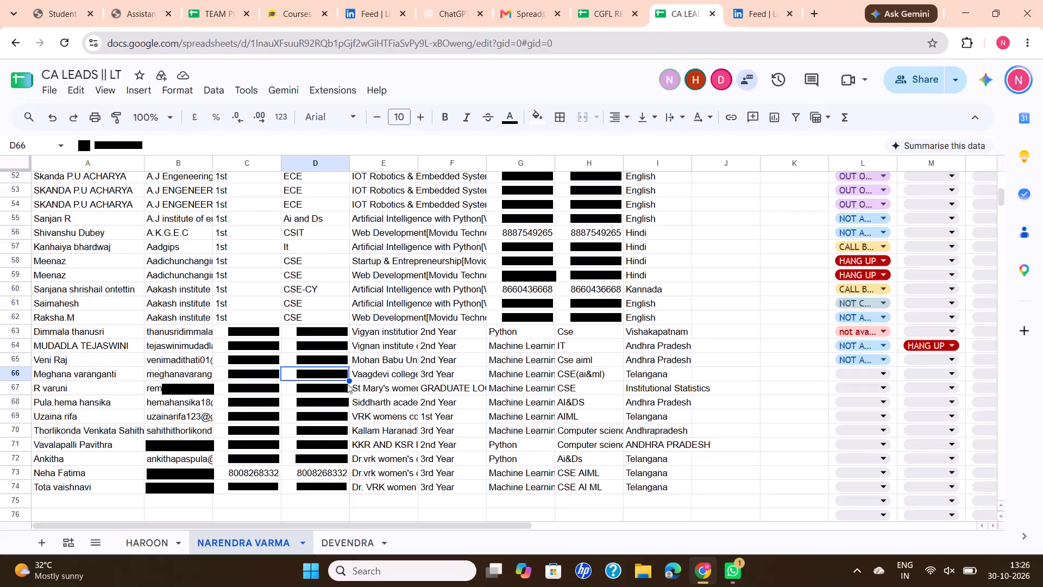
Copy the contact number of the lead in row 66 from column D.
triple_click(323, 373)
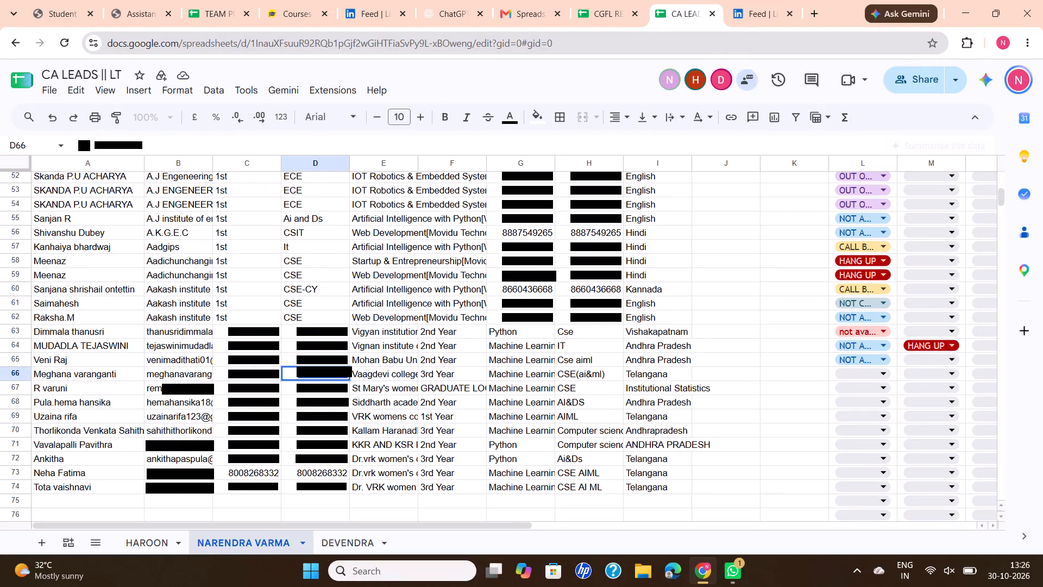
key("ctrl+c")
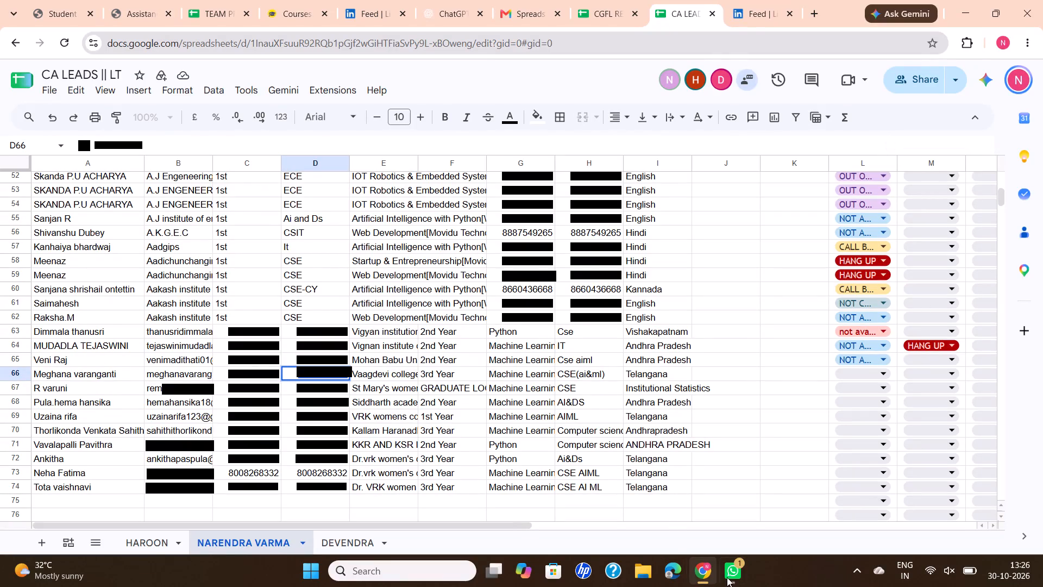
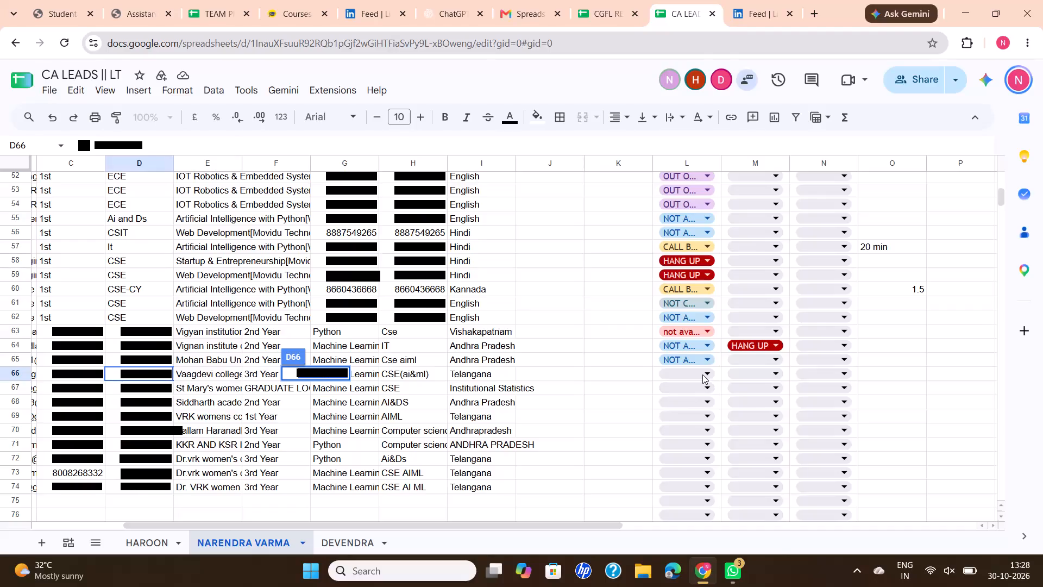
Set the call status of the lead in row 66 to INTERESTED in column L and enter the code NV27 in column K.
left_click(702, 374)
left_click(678, 474)
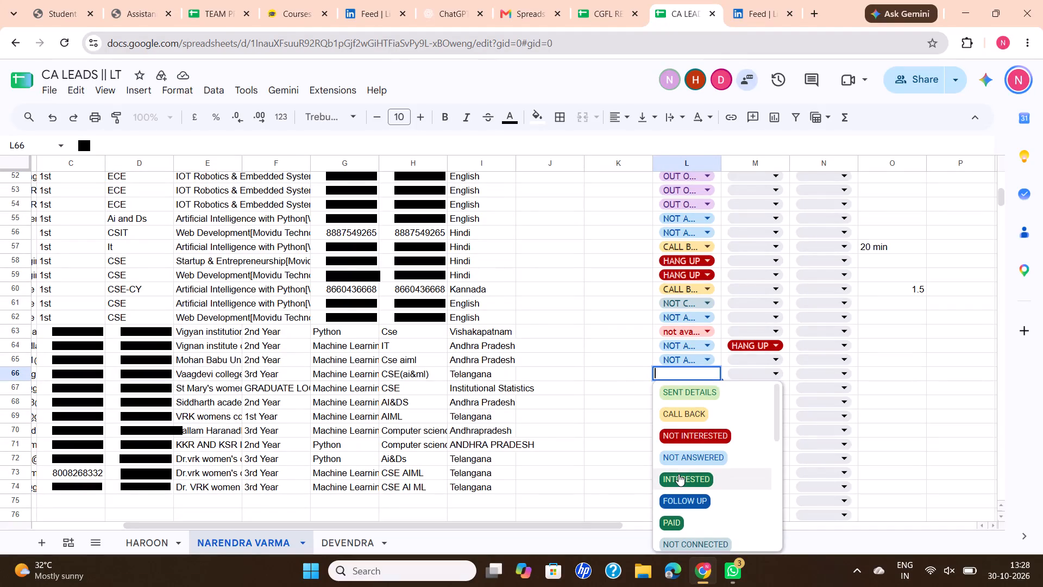
double_click(608, 369)
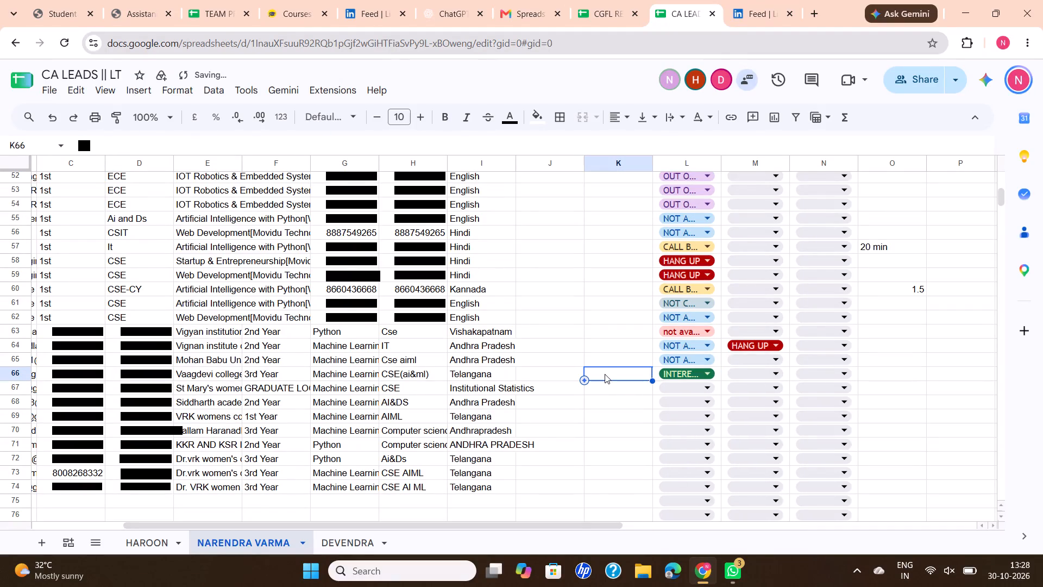
double_click(605, 374)
type("NV27")
left_click(601, 389)
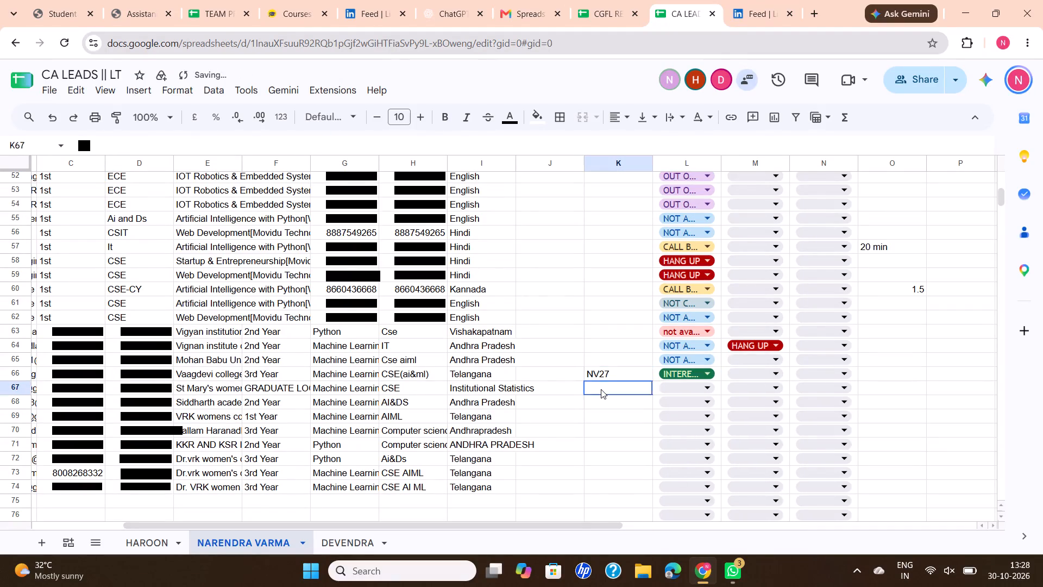
Select the contact number of the lead in row 67 in column D.
scroll(601, 389, "right", 3)
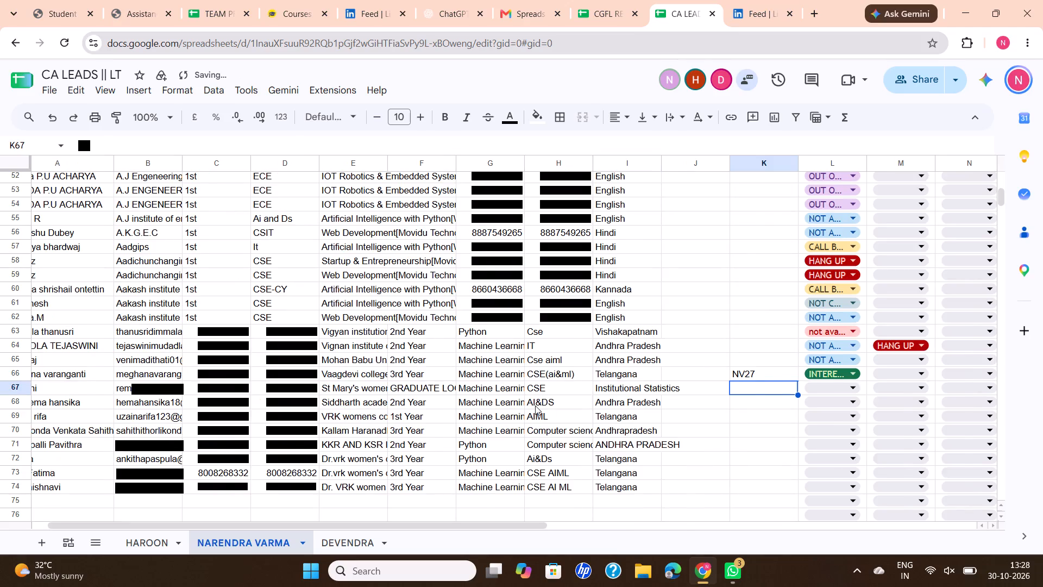
left_click(338, 386)
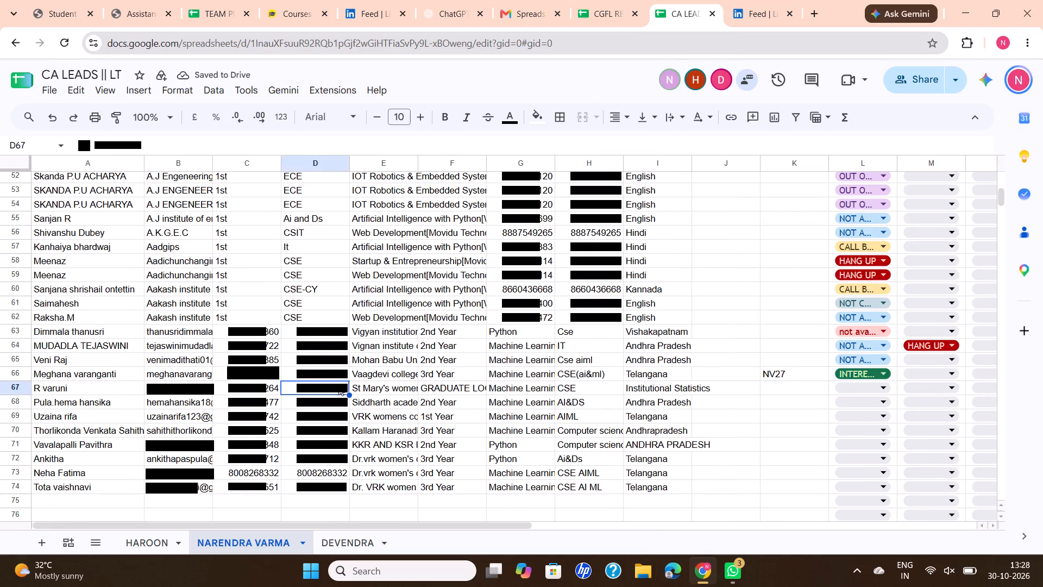
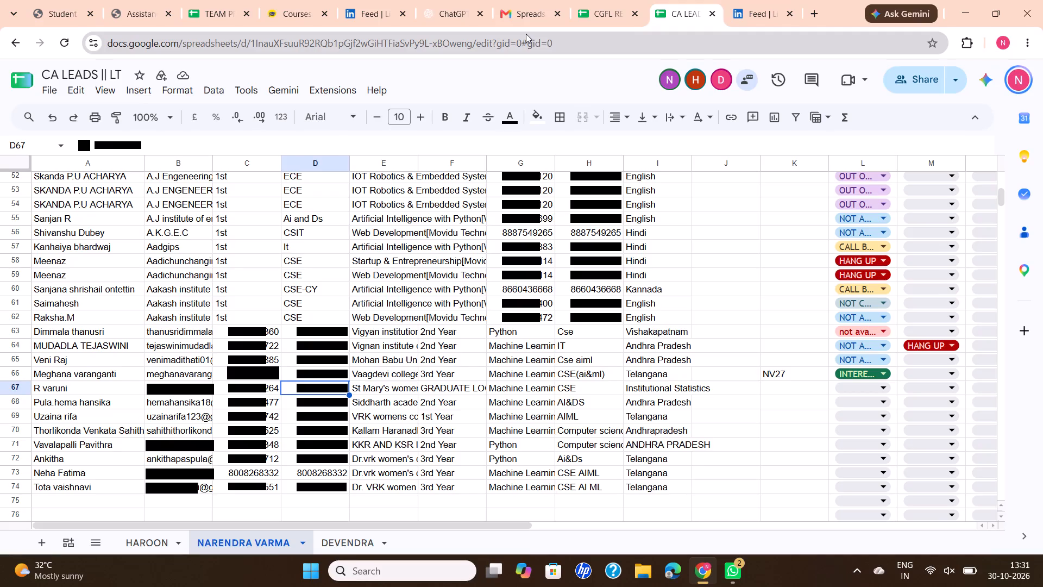
left_click(594, 10)
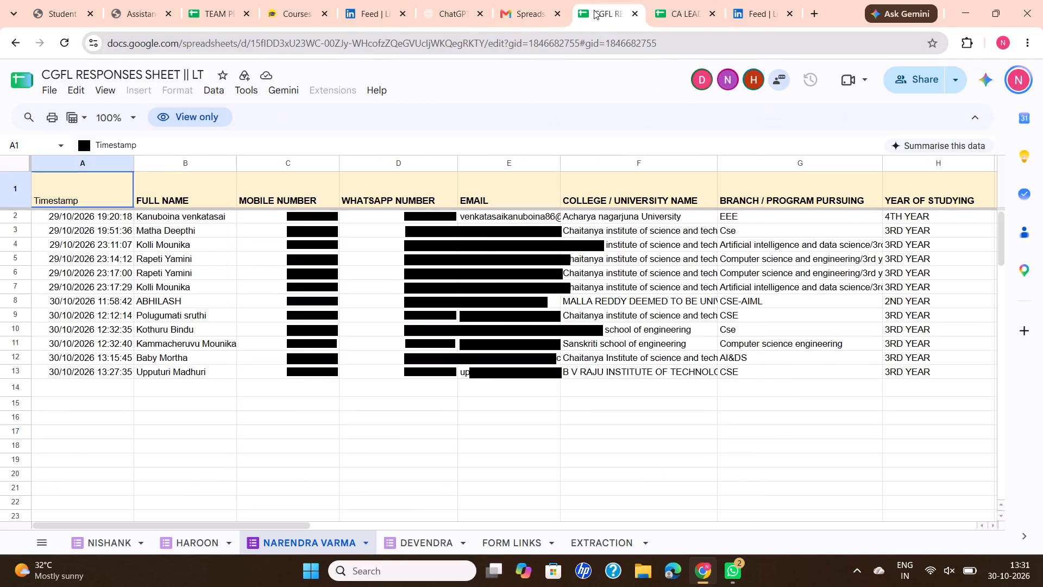
scroll(491, 359, "left", 3)
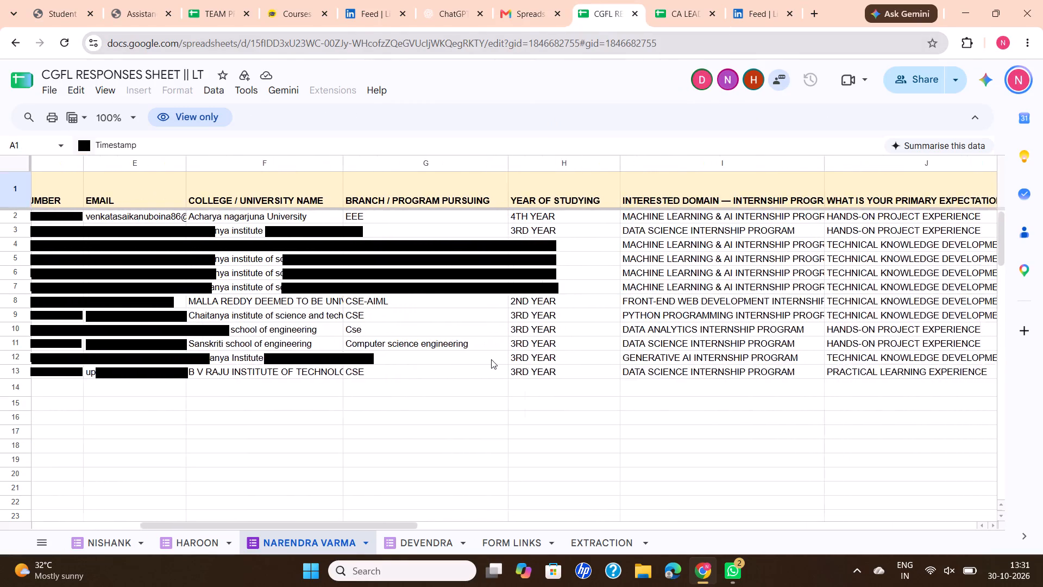
scroll(491, 359, "left", 4)
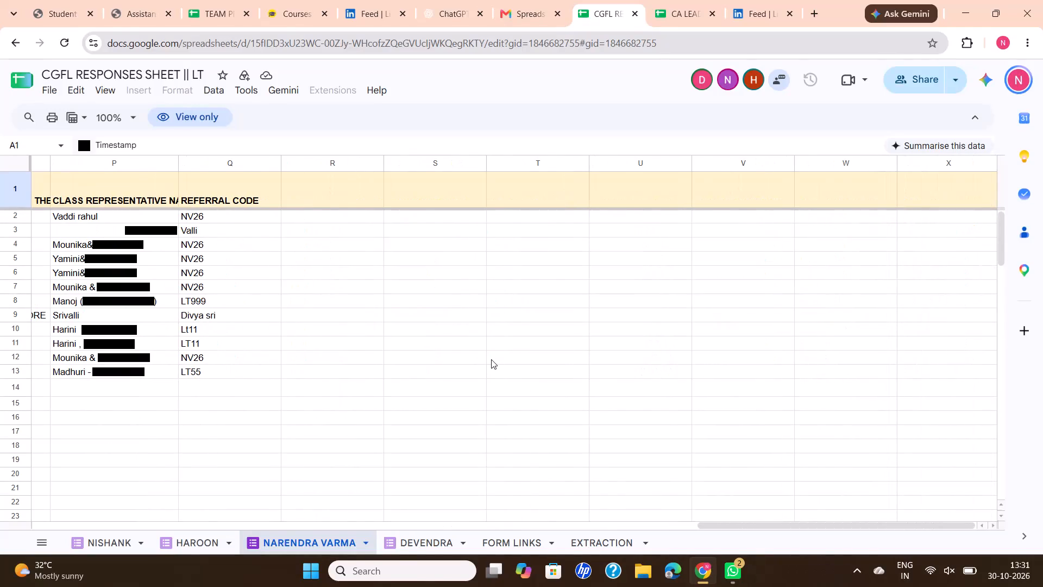
scroll(491, 359, "right", 18)
scroll(403, 338, "right", 2)
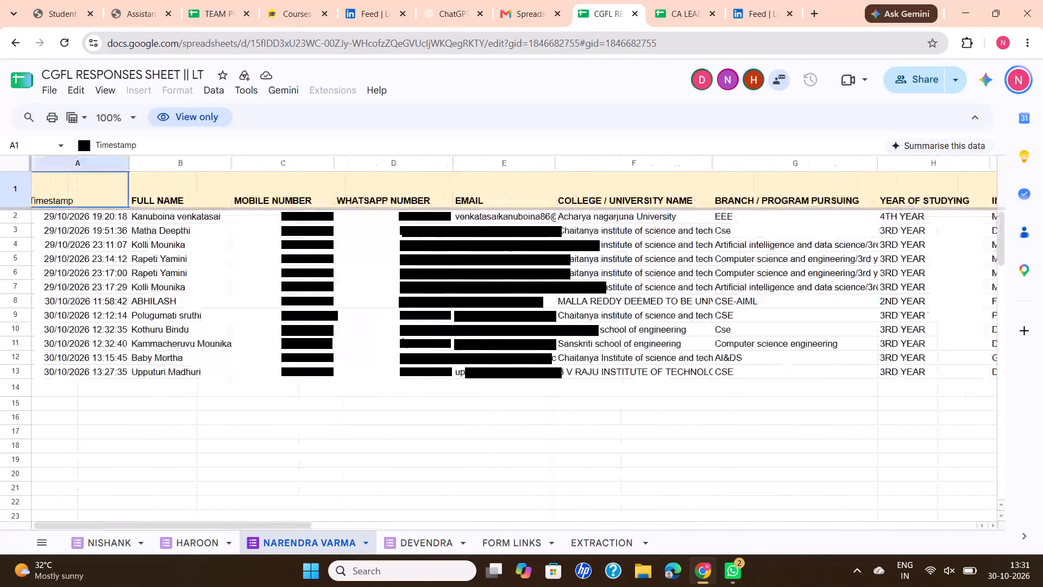
scroll(403, 338, "right", 3)
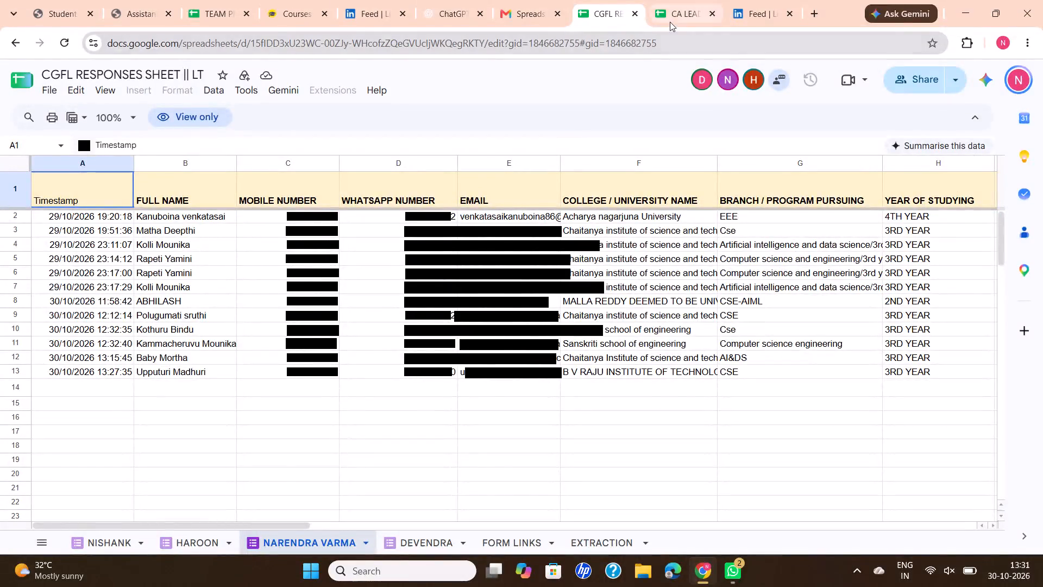
Back in CA LEADS, set the call status of the lead in row 67 to CALL BACK in column L.
left_click(670, 22)
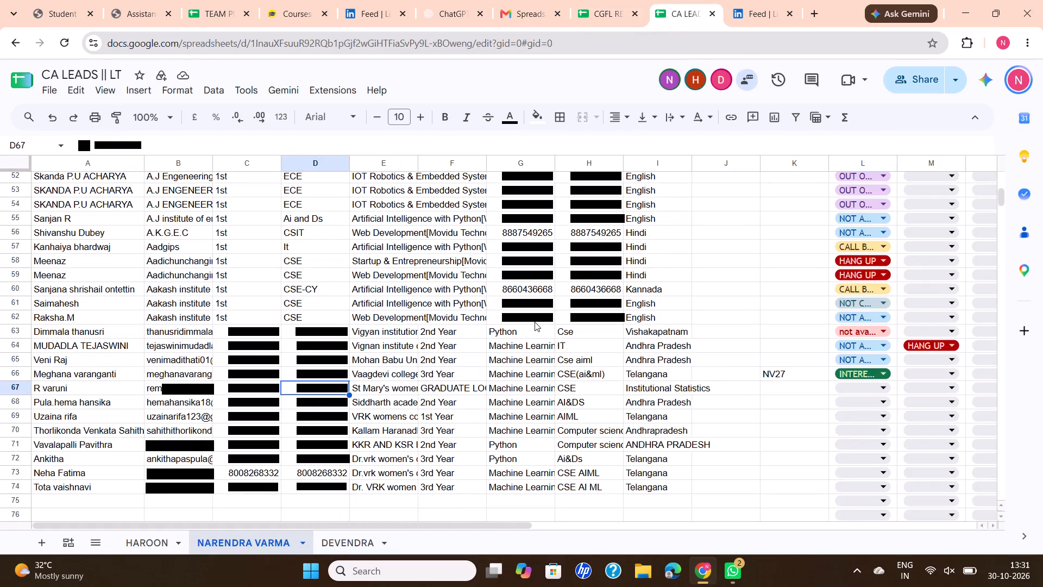
left_click(869, 389)
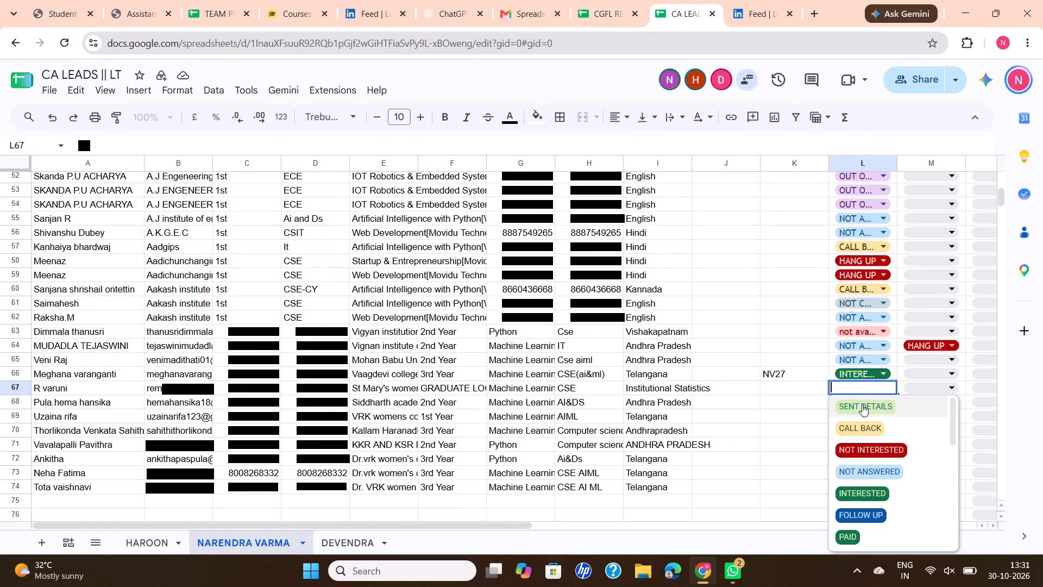
left_click(854, 423)
Enter the call-back note "after 3" in column O for the lead in row 67.
scroll(790, 392, "left", 2)
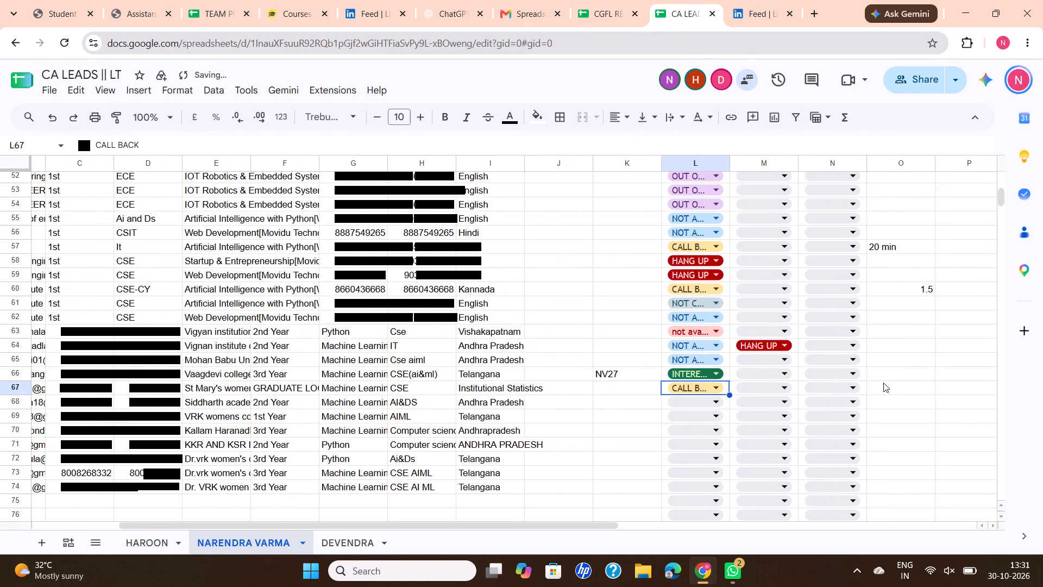
left_click(878, 387)
double_click(878, 387)
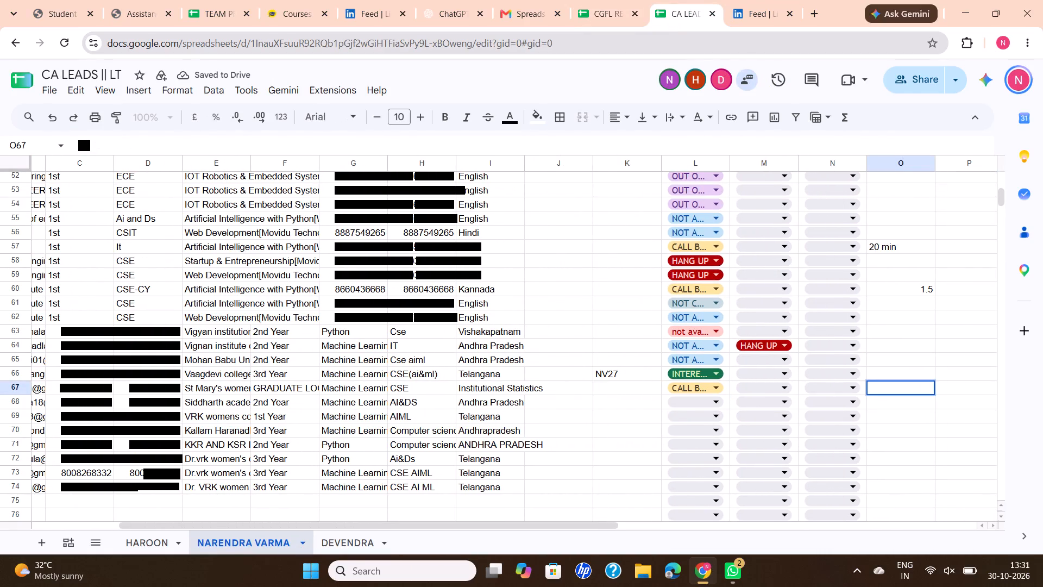
left_click(878, 387)
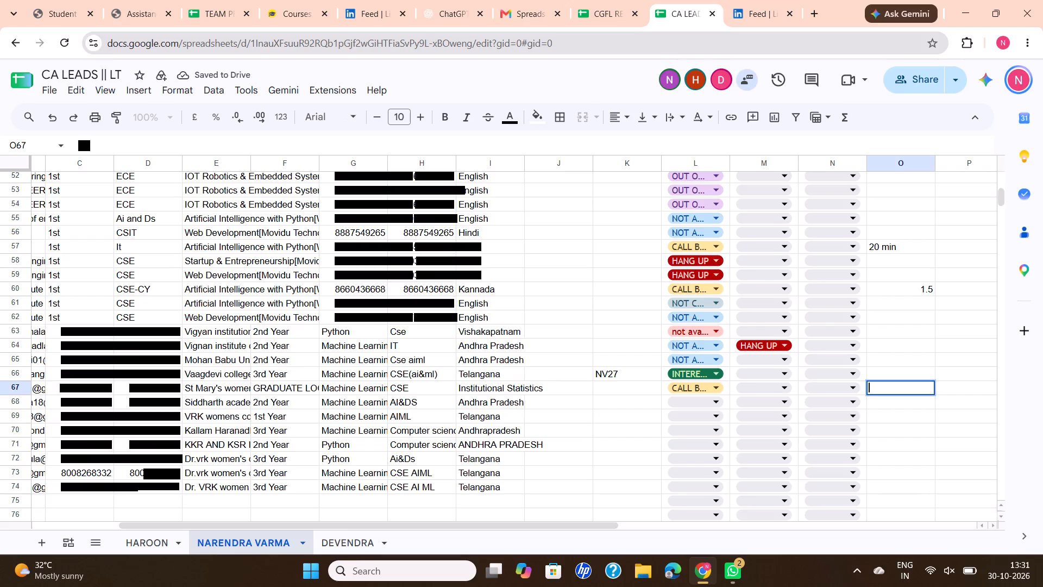
key("3")
key("Left")
key("space")
type("after")
key("space")
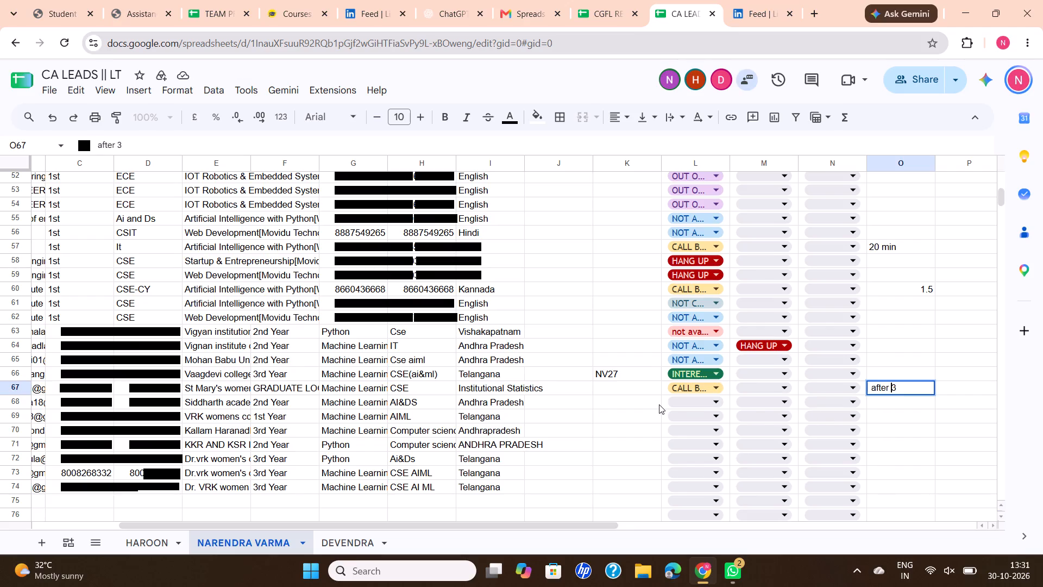
left_click(655, 404)
Select the contact number of the lead in row 68 in column C.
scroll(655, 404, "right", 5)
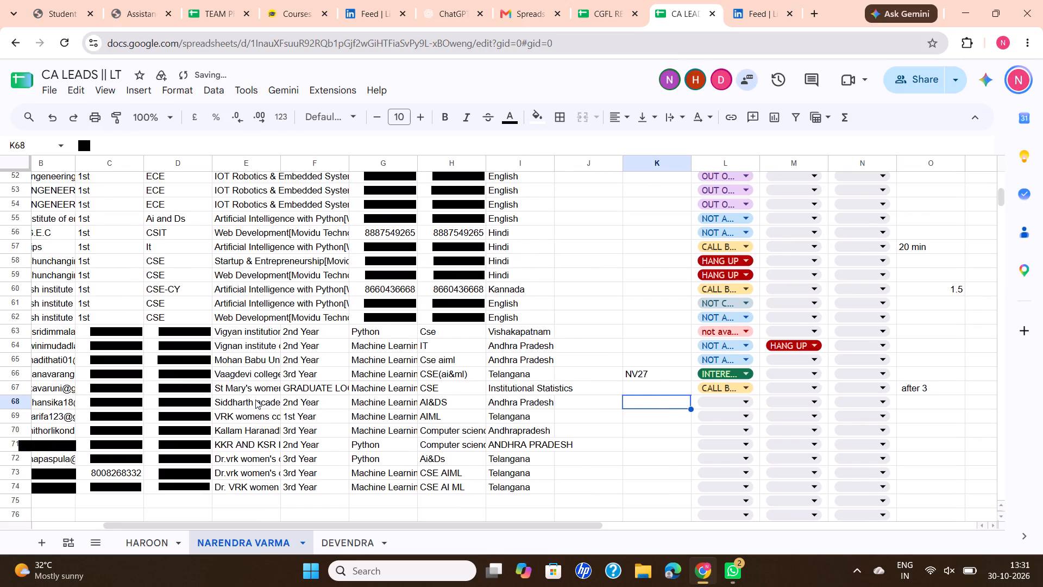
left_click(255, 399)
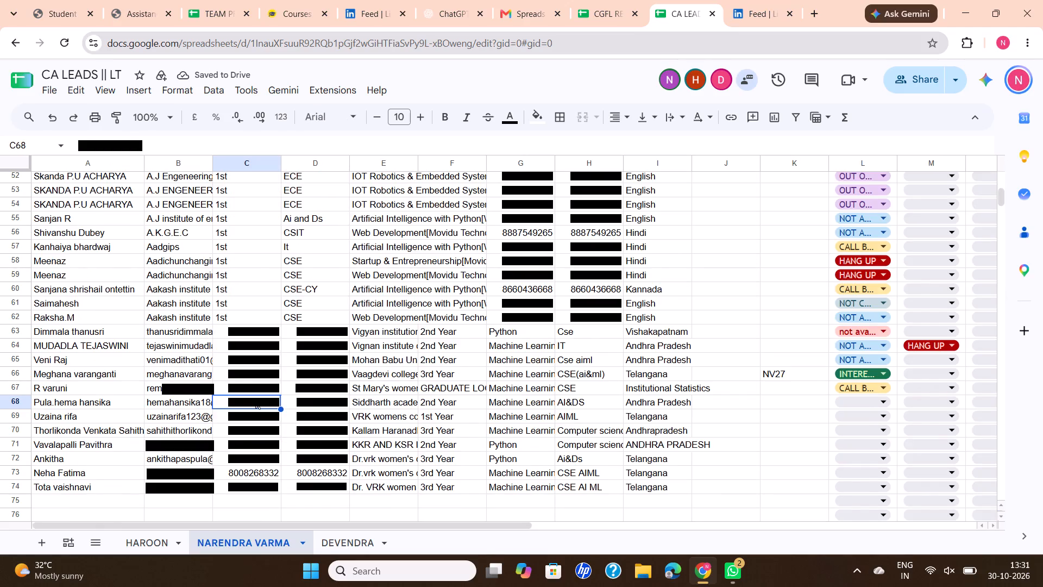
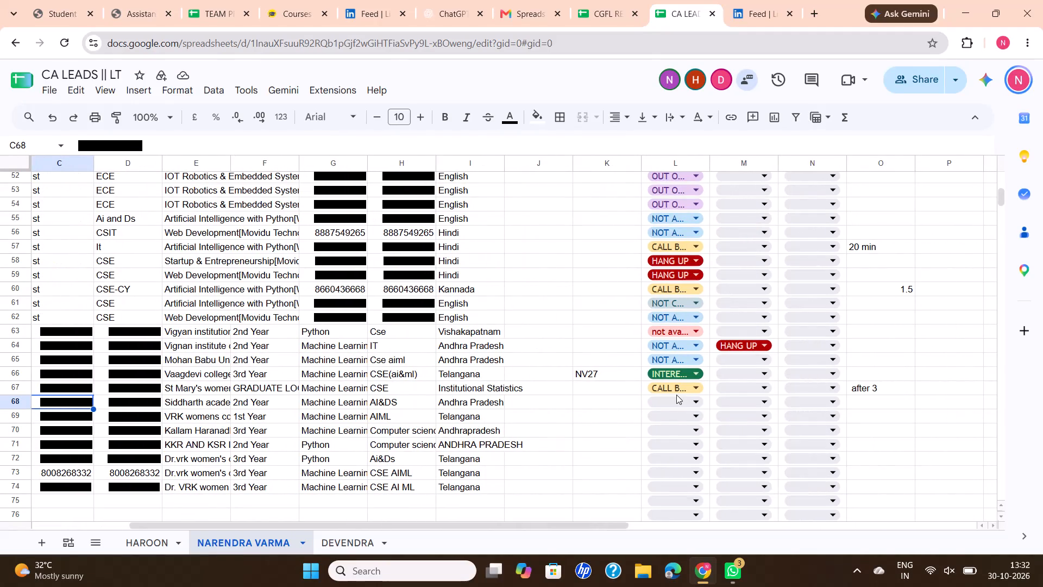
Set the call status of the lead in row 68 to NOT ANSWERED in column L.
left_click(671, 400)
scroll(687, 447, "down", 1)
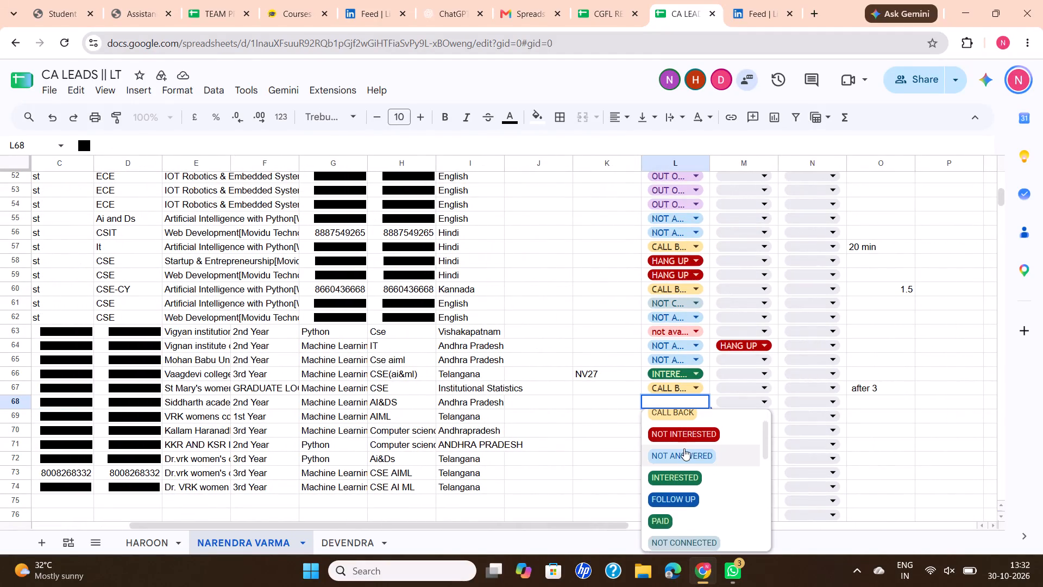
left_click(684, 448)
left_click(624, 415)
Select the contact number of the lead in row 69 in column D.
scroll(624, 415, "right", 3)
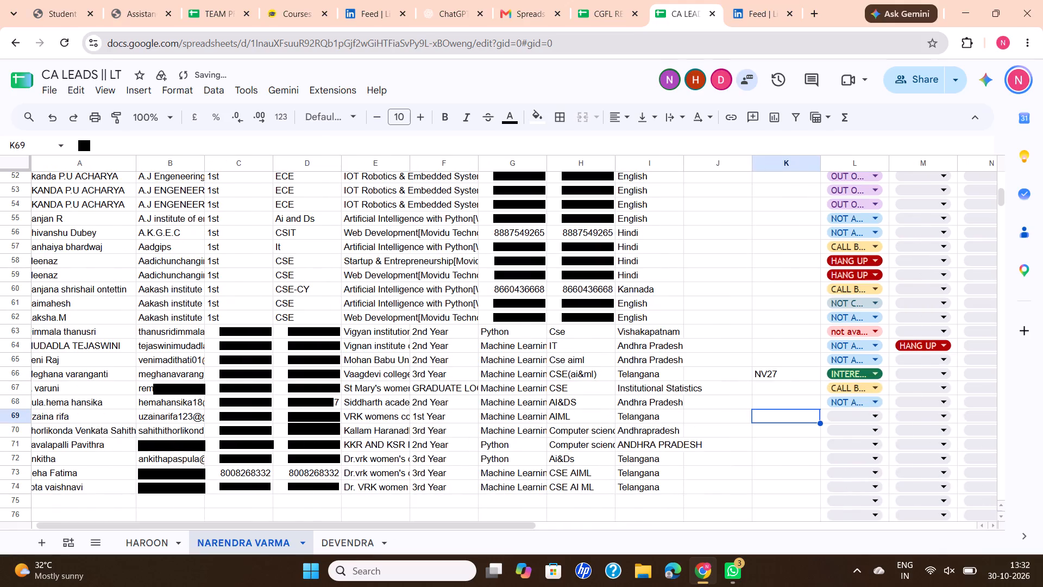
left_click(304, 419)
scroll(304, 419, "right", 1)
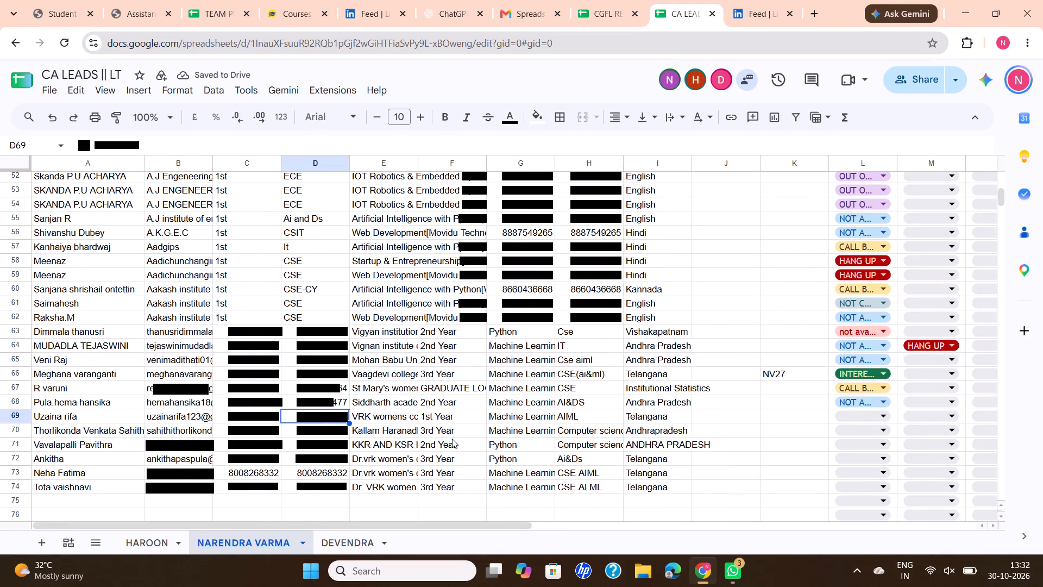
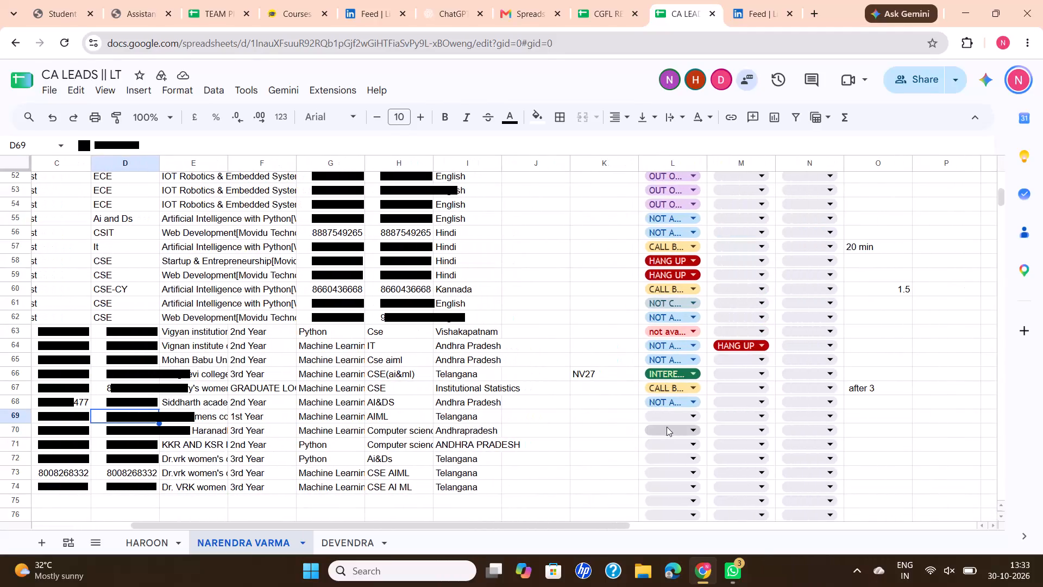
Set the call status of the lead in row 69 to not available in column L.
left_click(663, 421)
scroll(677, 446, "down", 2)
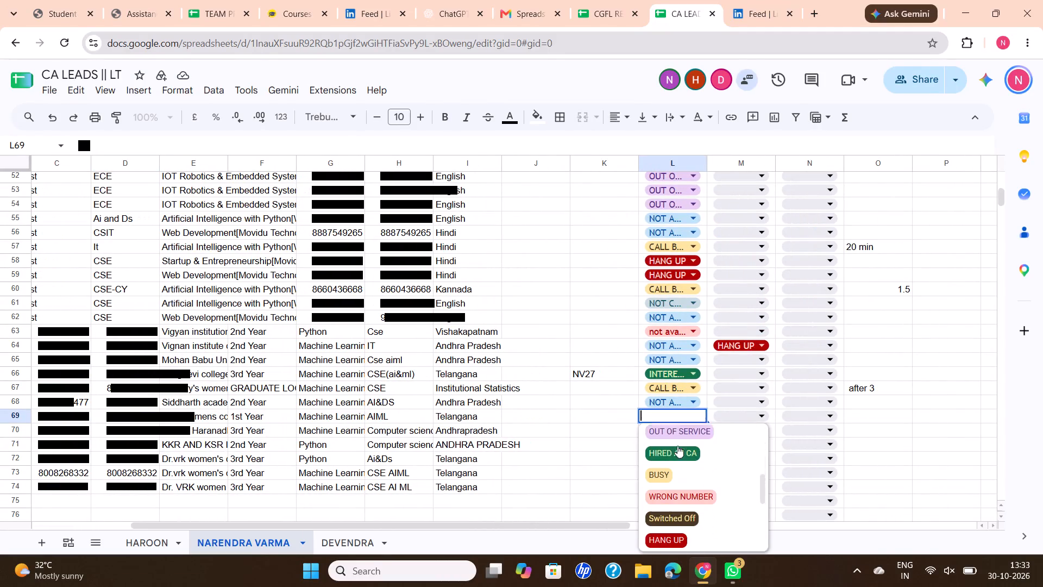
scroll(677, 446, "down", 3)
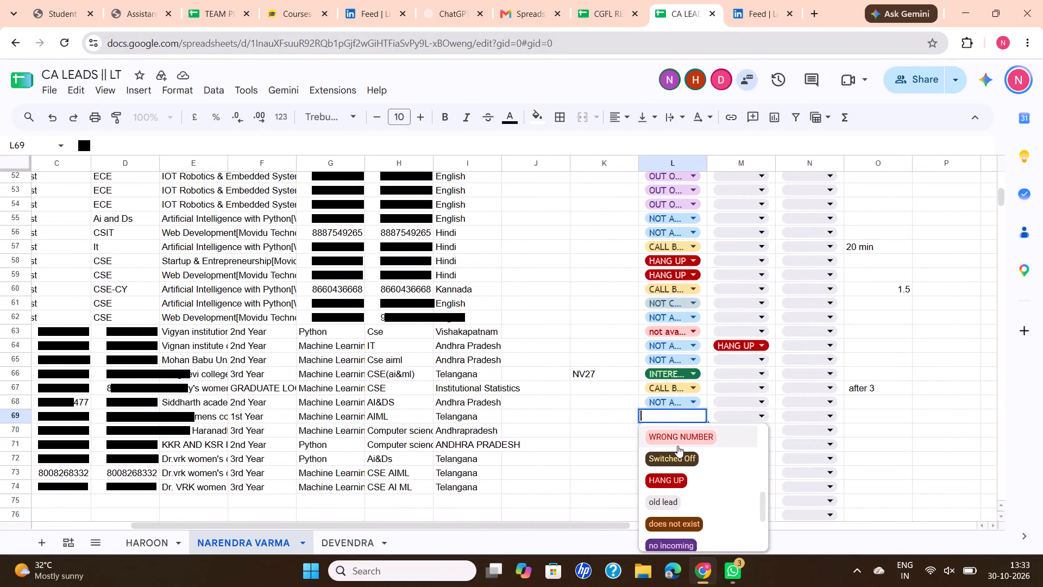
scroll(677, 446, "down", 2)
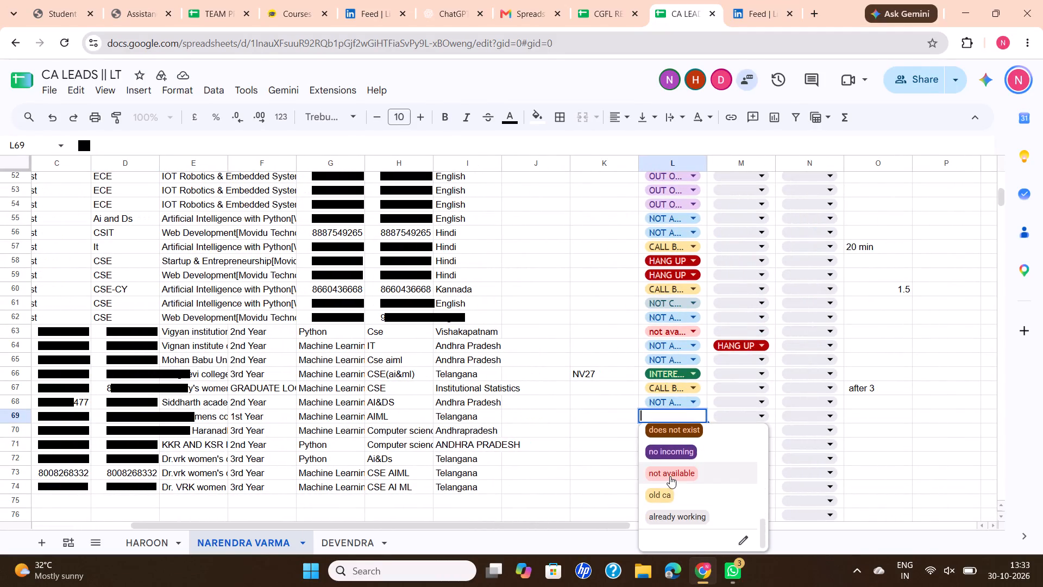
left_click(670, 476)
left_click(611, 432)
View the full name of the lead in row 70 and select that lead's contact number in column D.
scroll(611, 432, "right", 3)
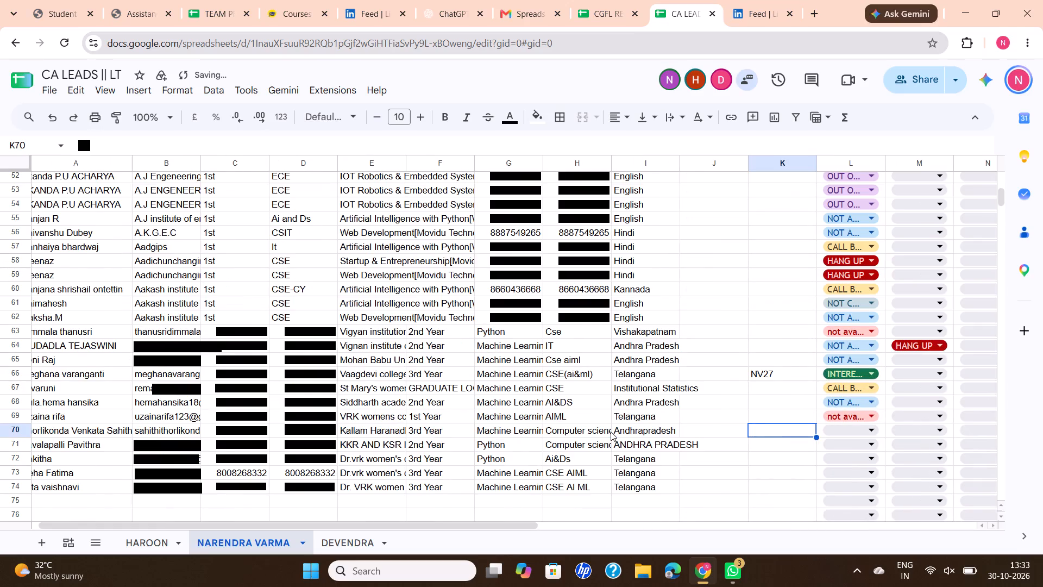
left_click(256, 430)
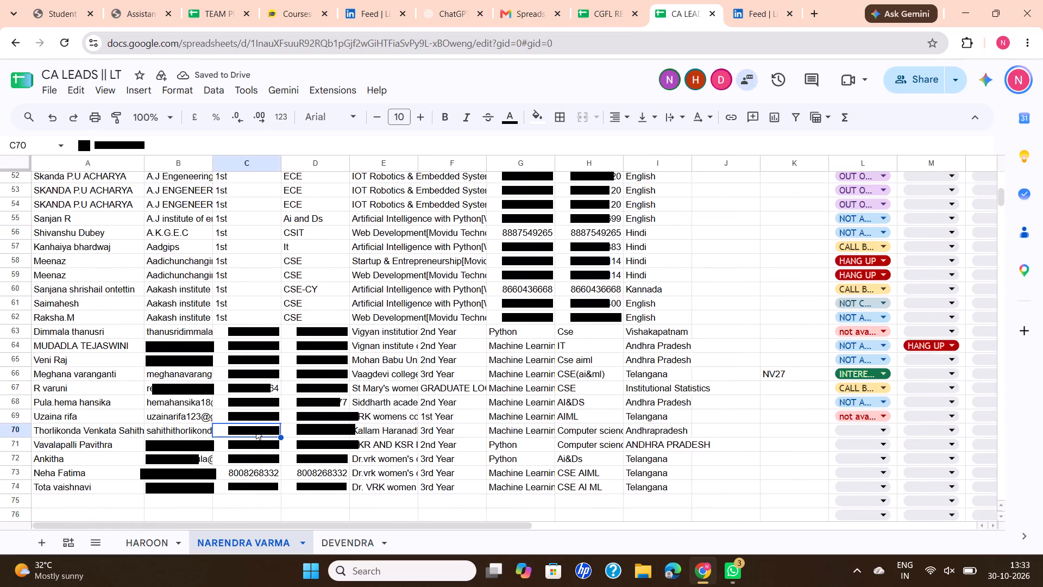
double_click(91, 427)
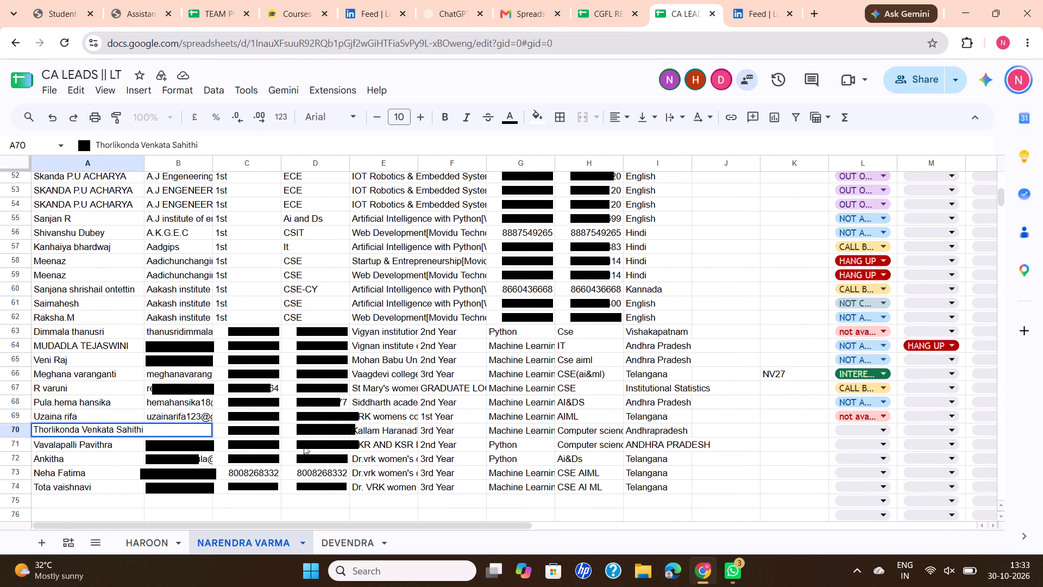
left_click(313, 434)
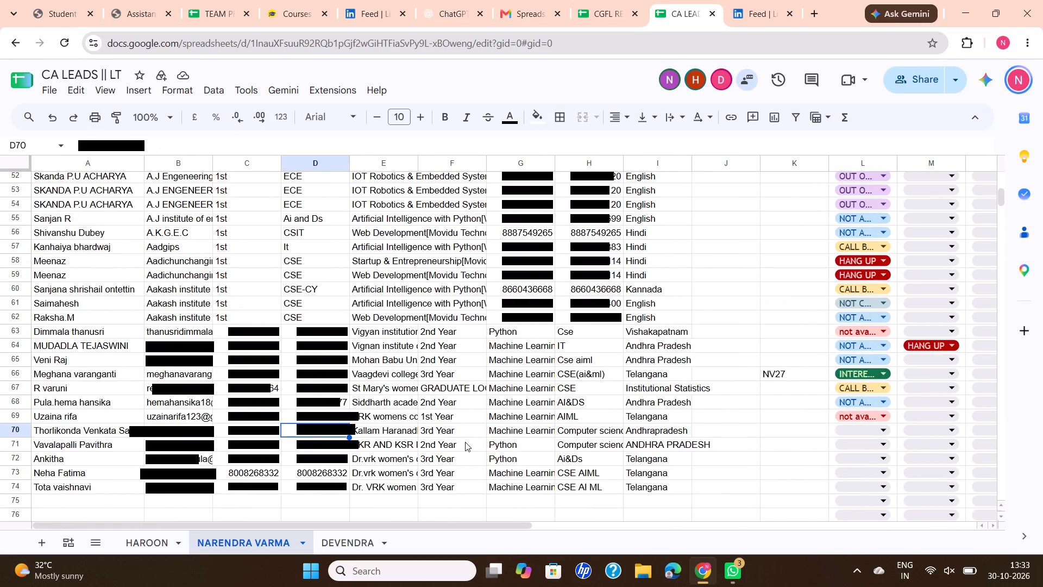
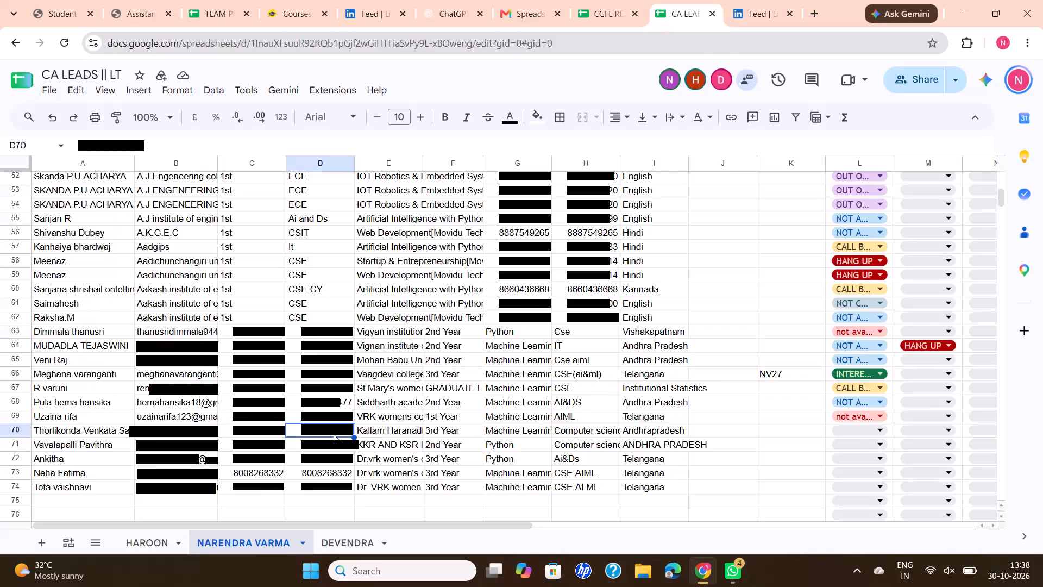
Copy the contact number of the lead in row 70 from column D.
triple_click(334, 434)
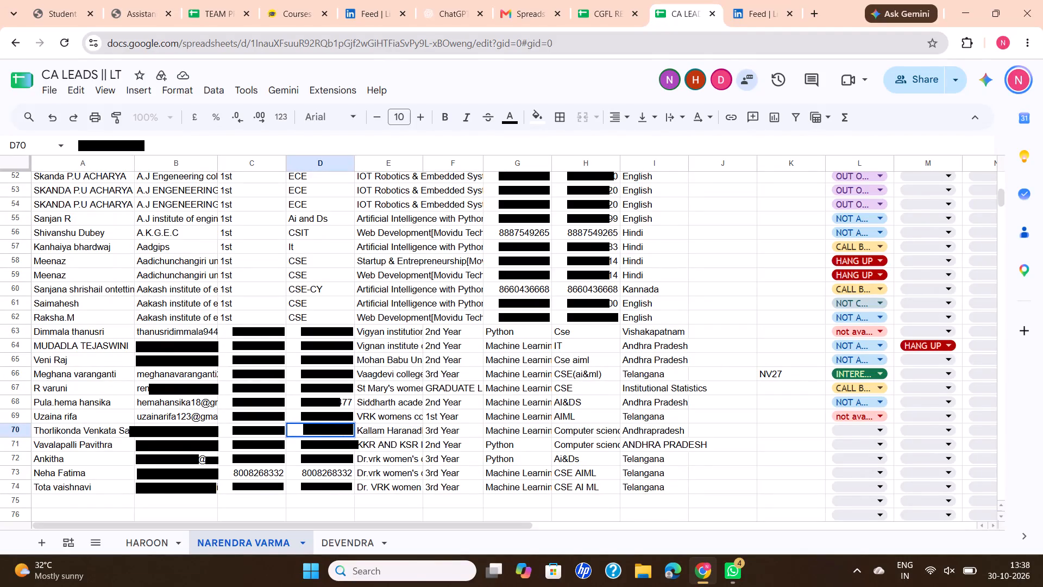
key("ctrl+c")
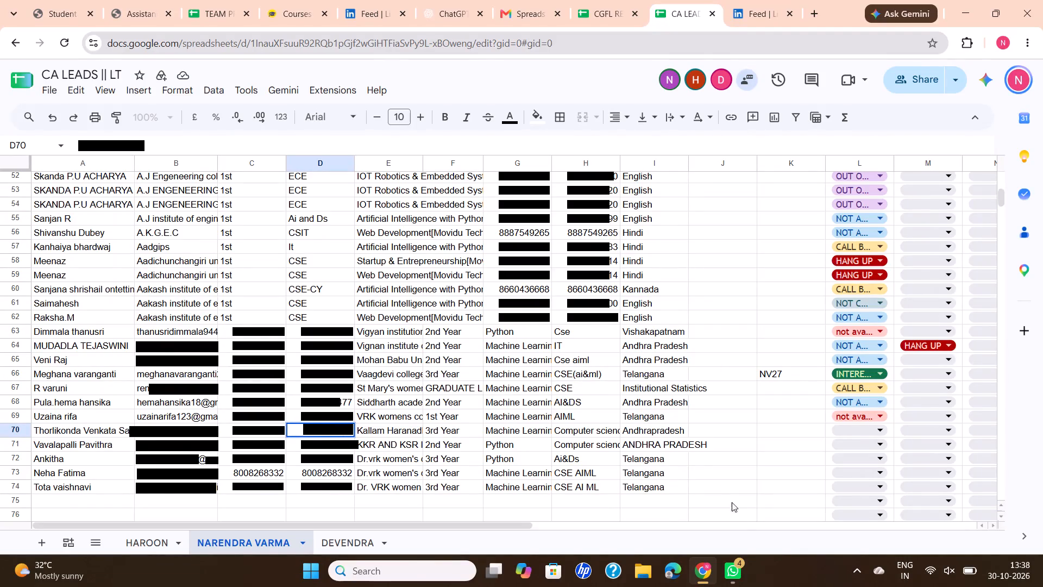
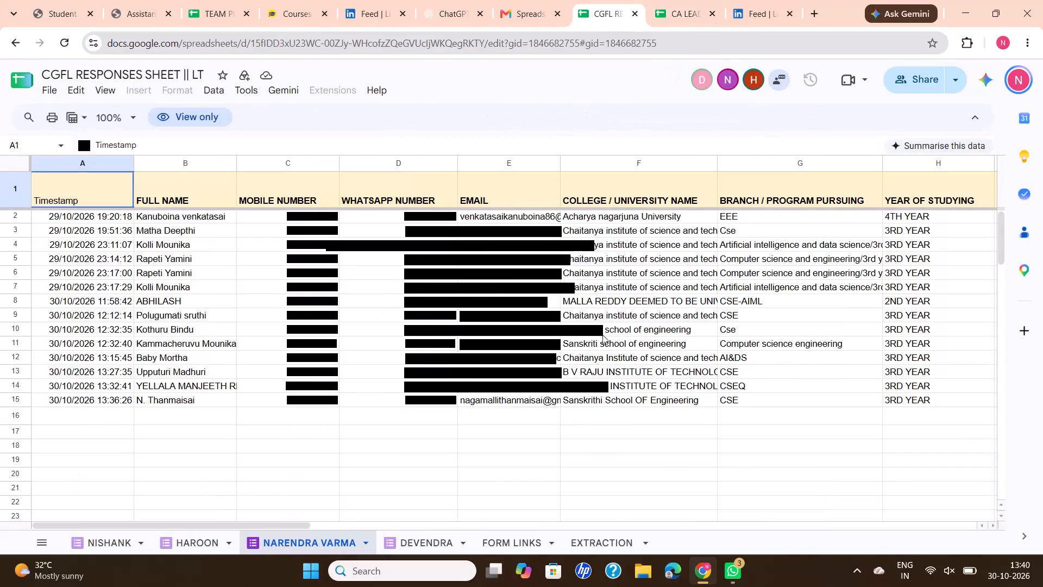
scroll(610, 345, "left", 7)
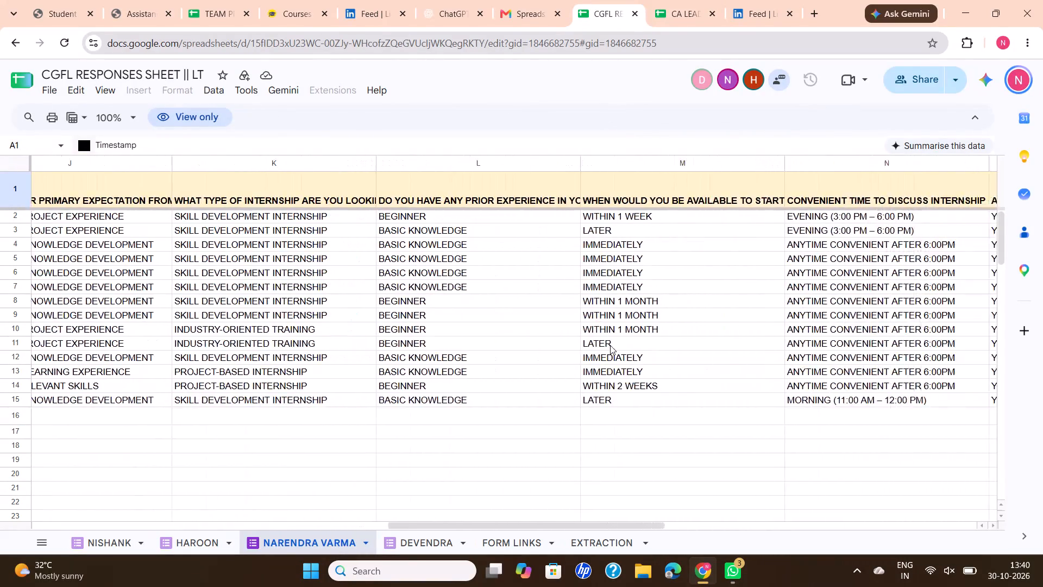
scroll(610, 345, "left", 1)
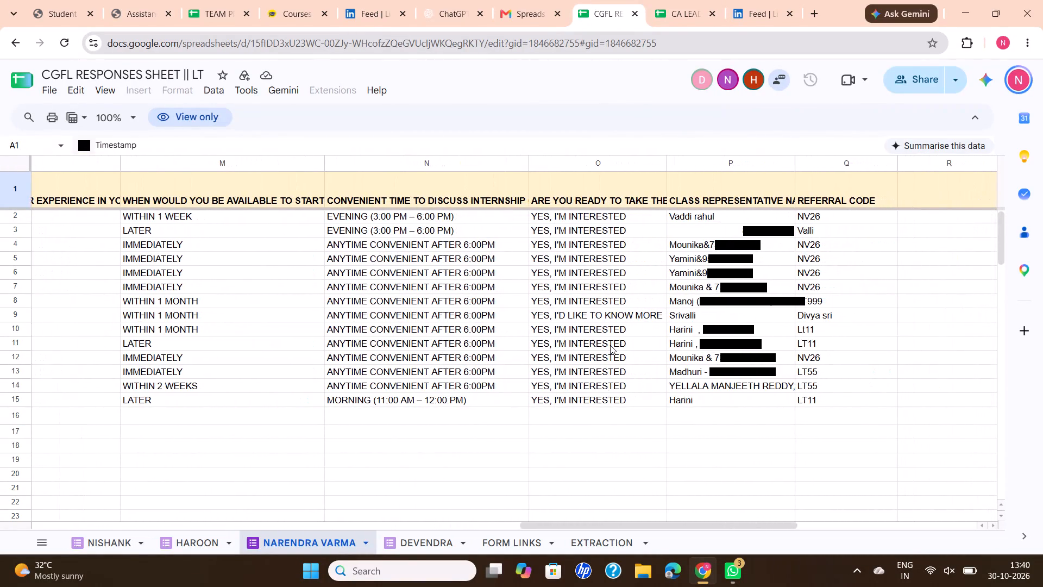
scroll(610, 345, "up", 1)
scroll(786, 358, "left", 1)
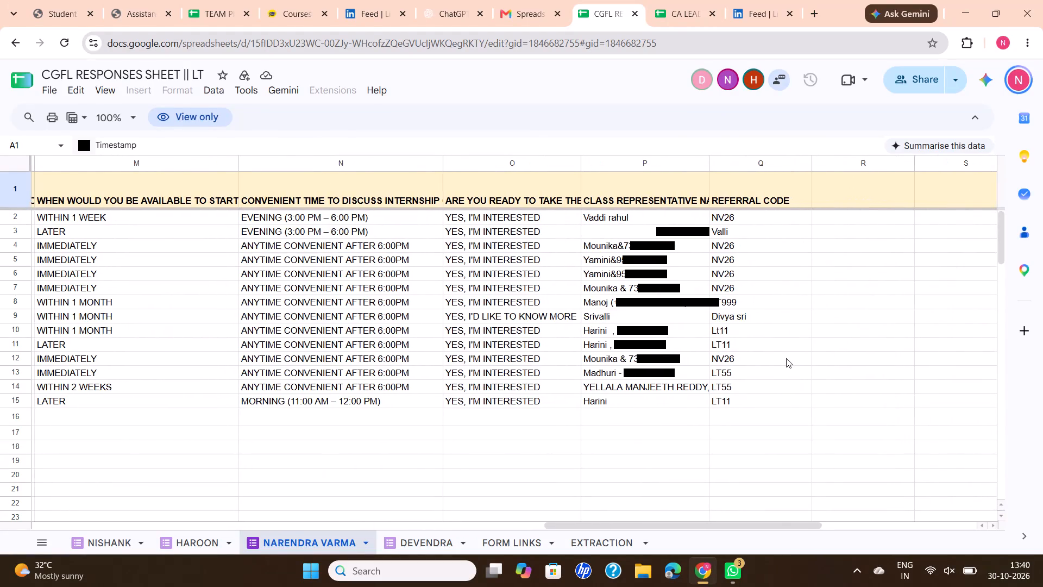
scroll(786, 358, "up", 1)
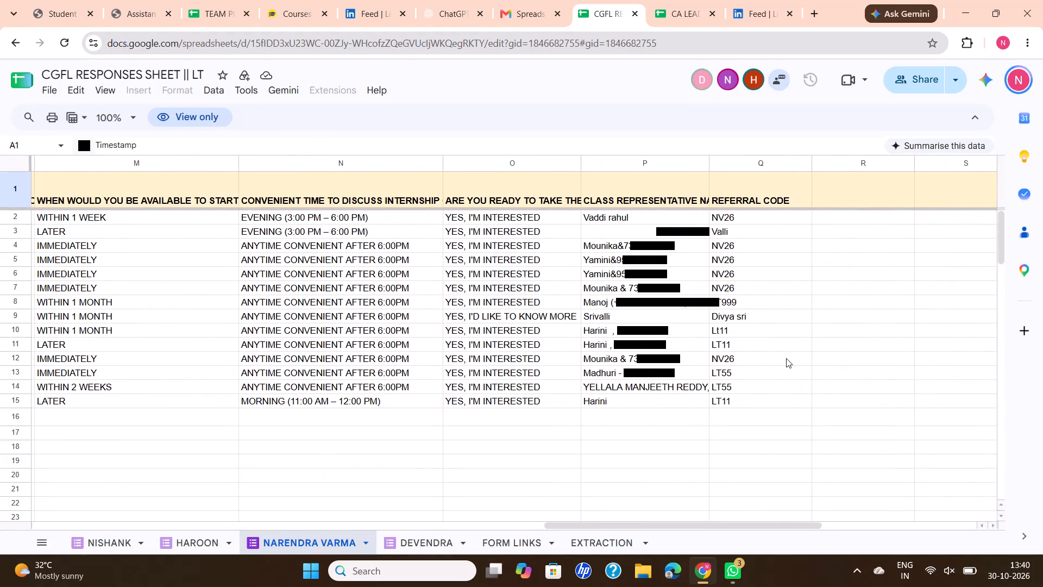
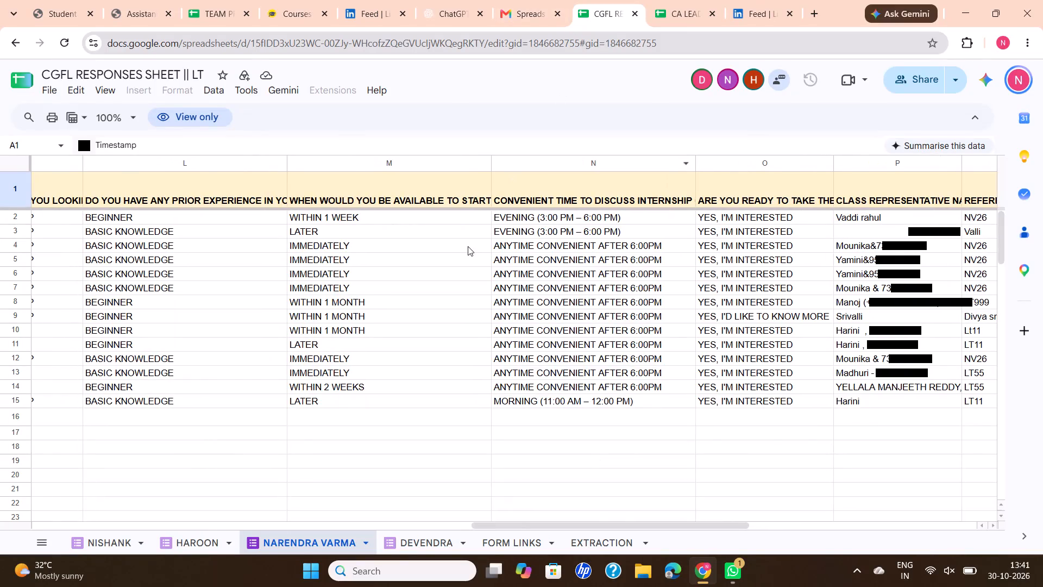
scroll(468, 246, "right", 6)
scroll(277, 348, "right", 12)
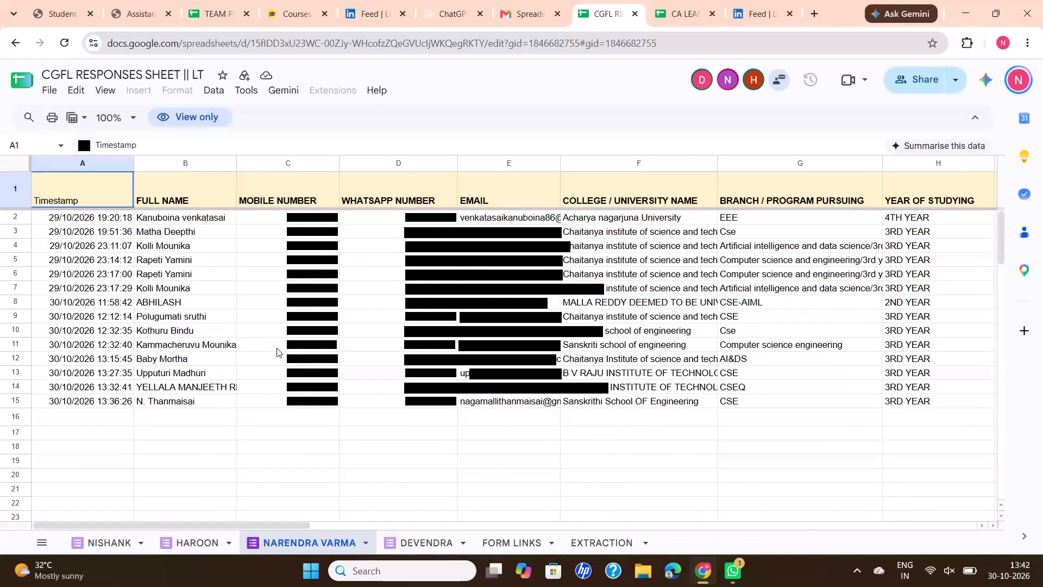
scroll(277, 348, "left", 6)
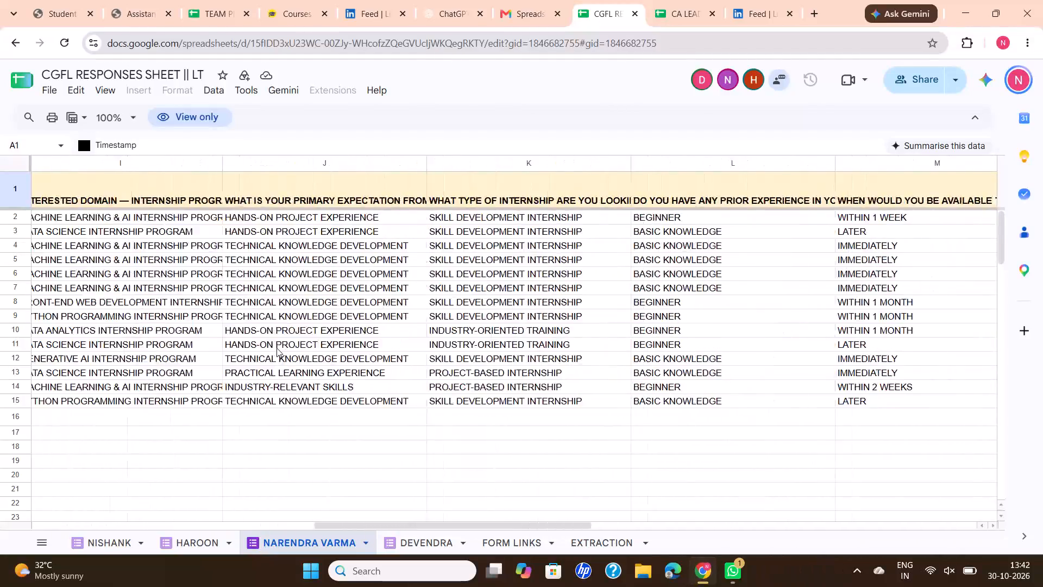
scroll(277, 348, "left", 7)
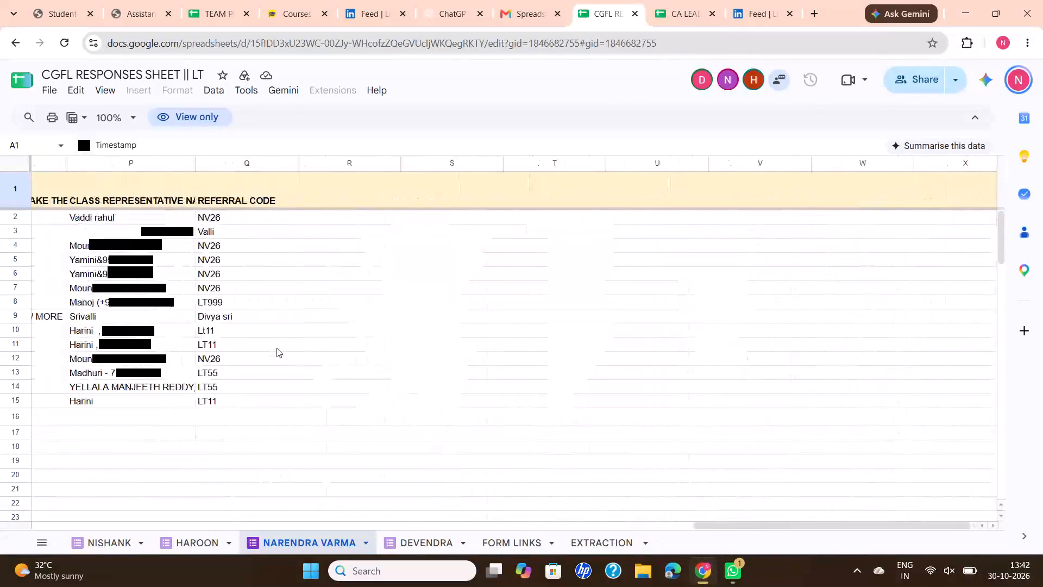
scroll(277, 348, "right", 16)
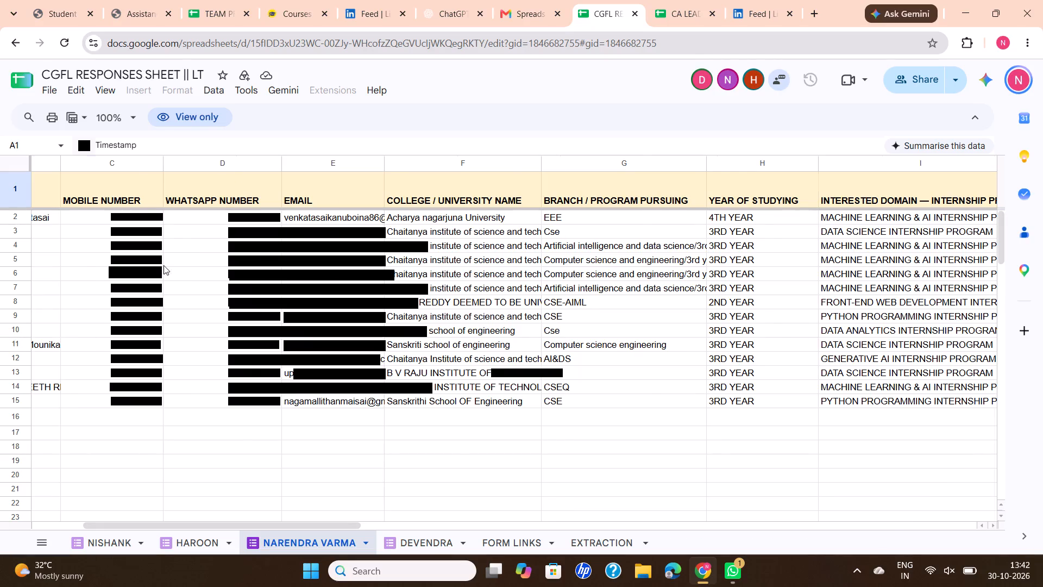
left_click(56, 305)
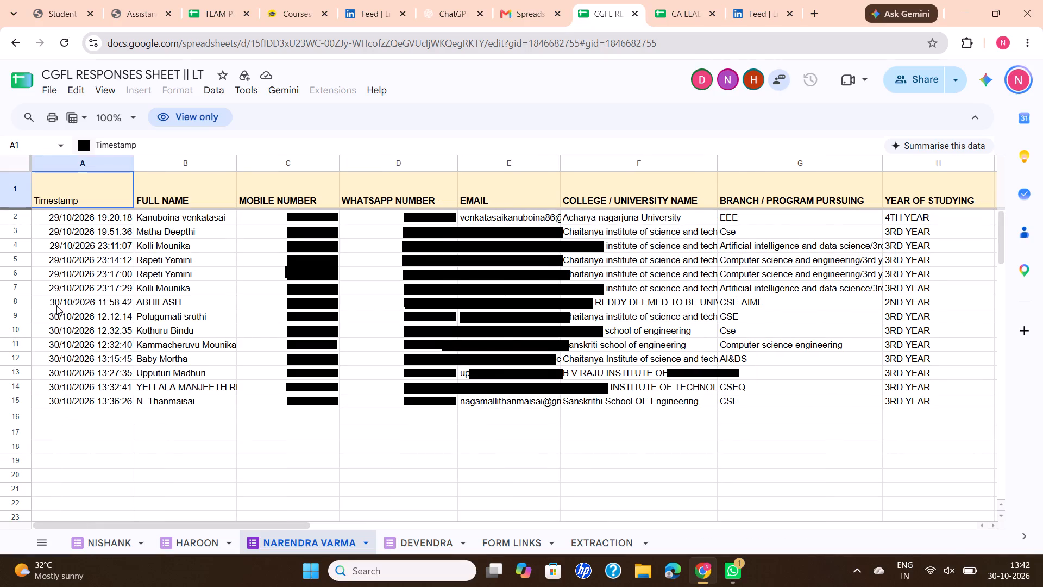
left_click(131, 307)
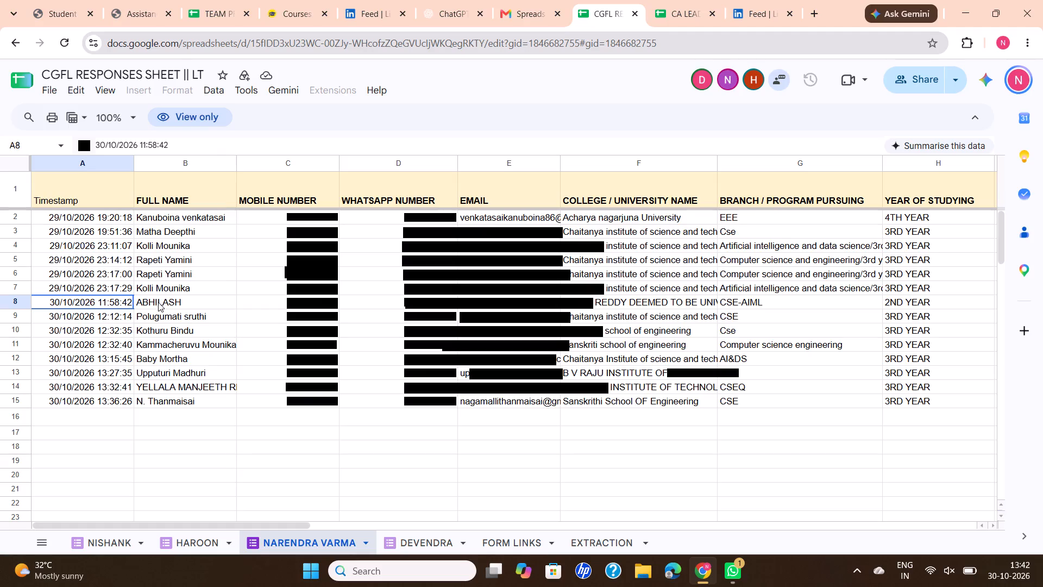
left_click_drag(158, 303, 186, 414)
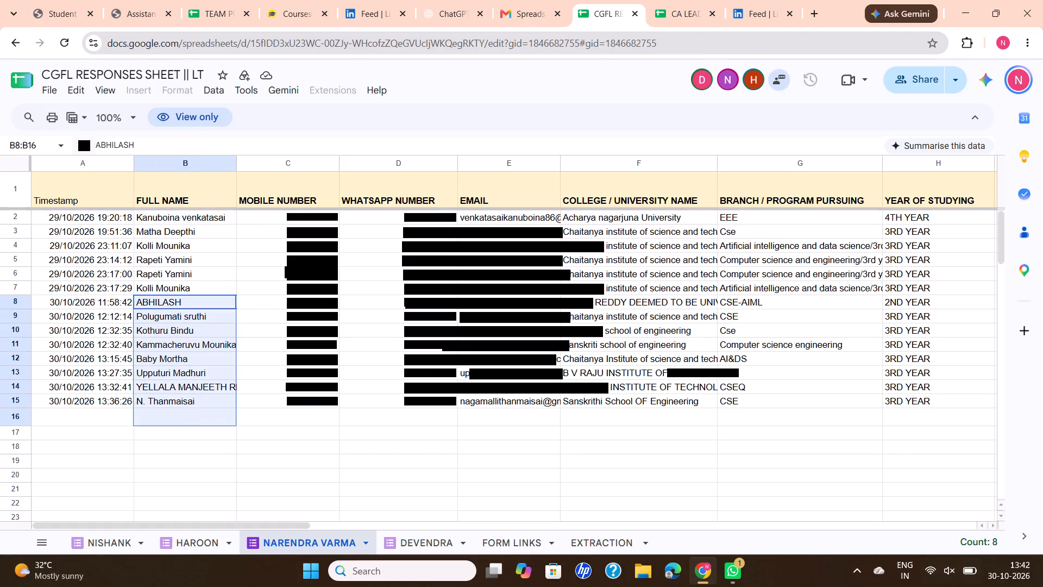
left_click(203, 482)
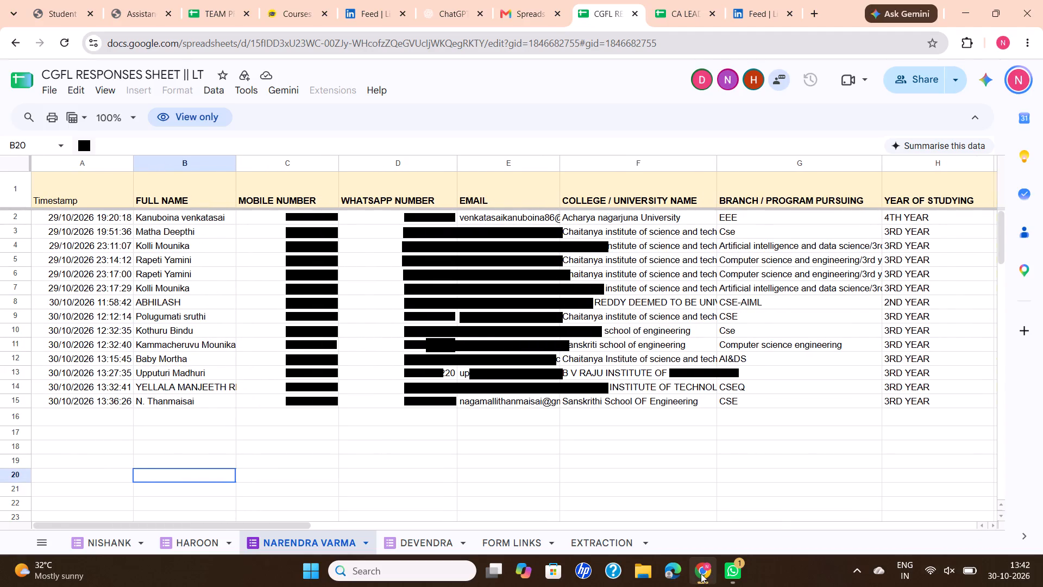
left_click(591, 495)
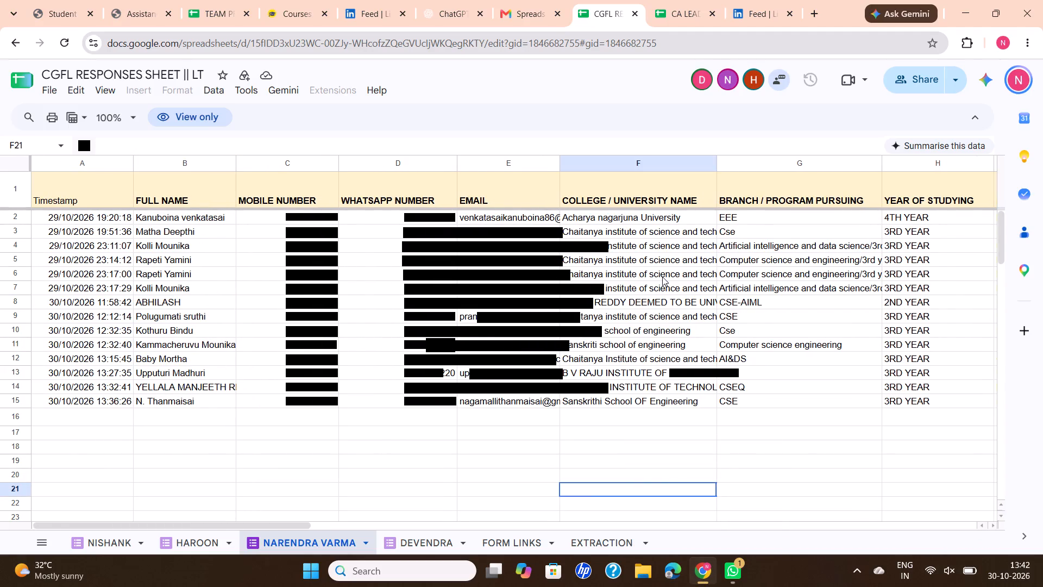
In CA LEADS, set the row 70 lead's status to INTERESTED and add the note "No reply" in column O.
left_click(669, 13)
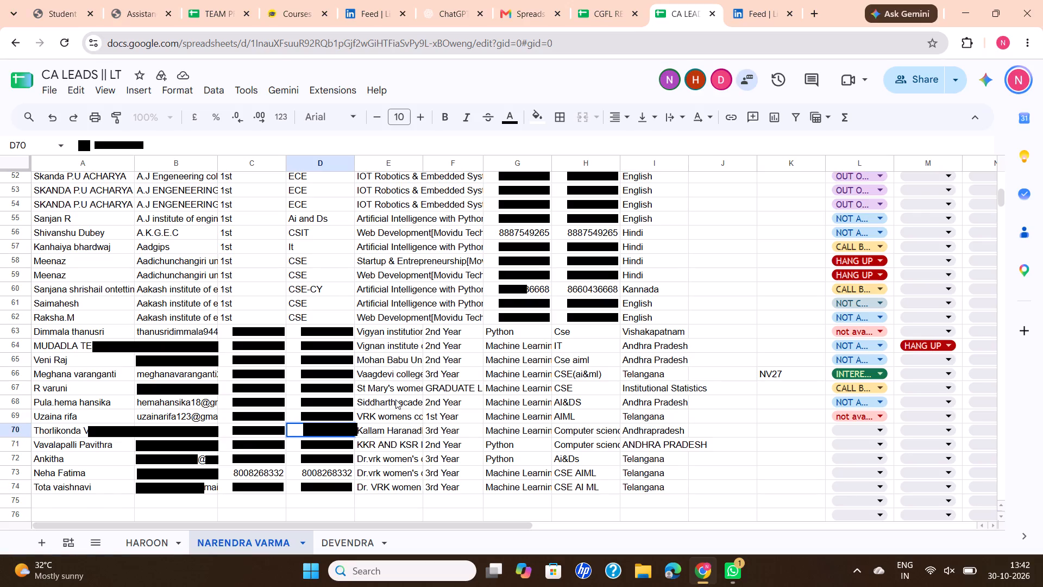
scroll(395, 399, "left", 3)
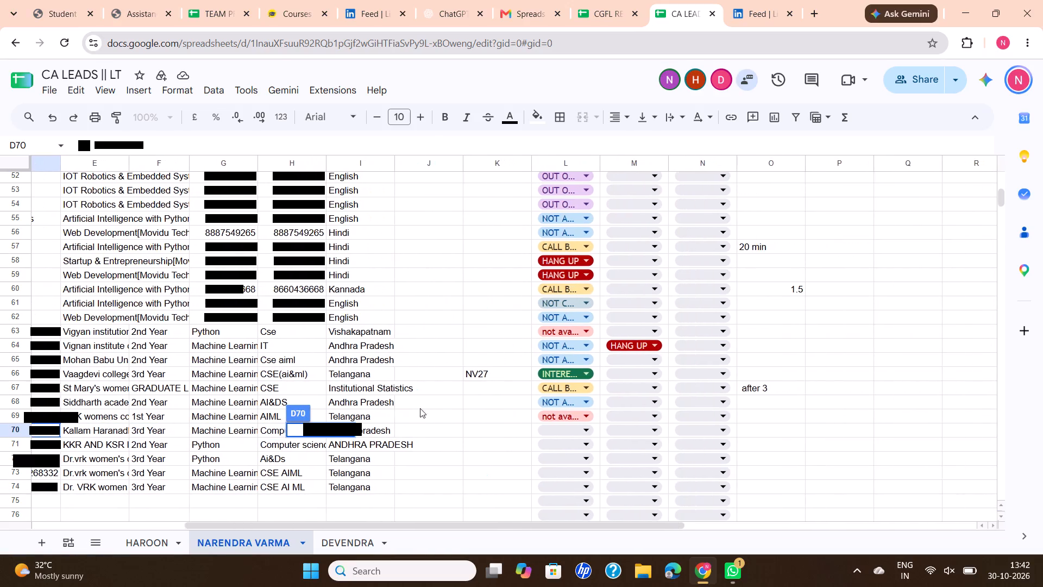
left_click(485, 429)
scroll(485, 429, "down", 1)
scroll(485, 429, "right", 5)
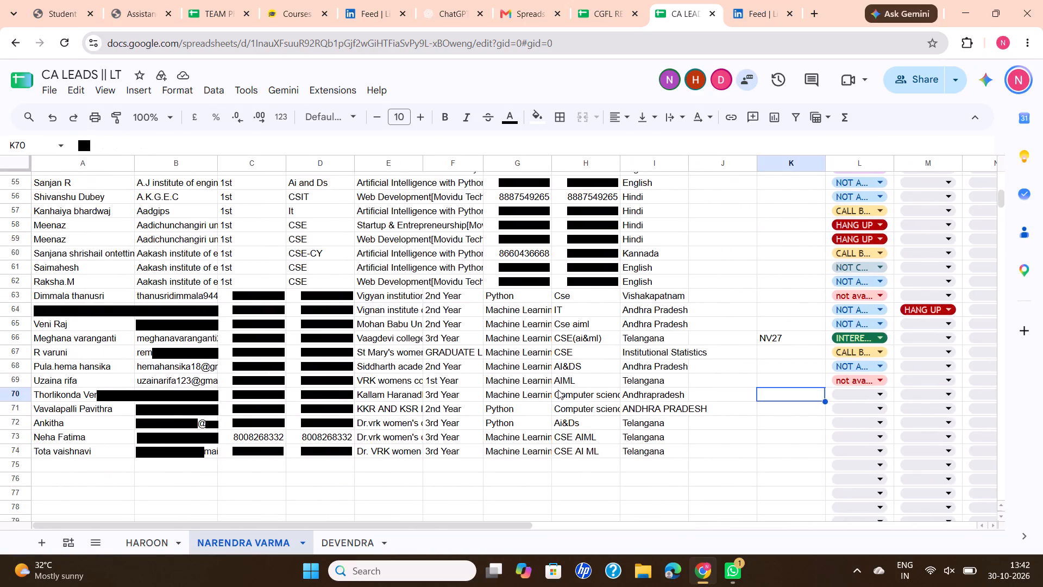
scroll(558, 390, "down", 1)
scroll(475, 391, "left", 2)
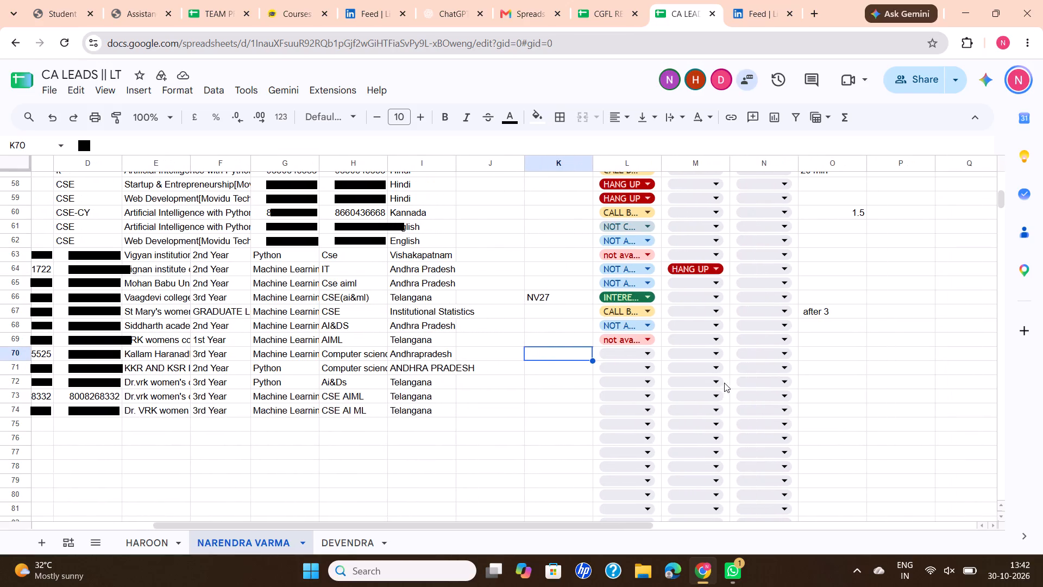
left_click(647, 356)
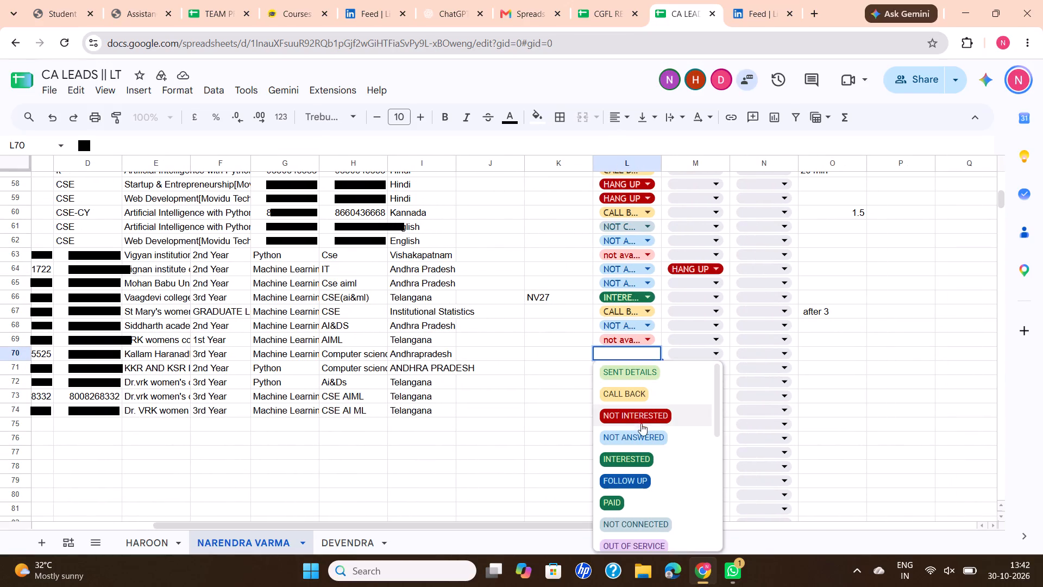
left_click(631, 458)
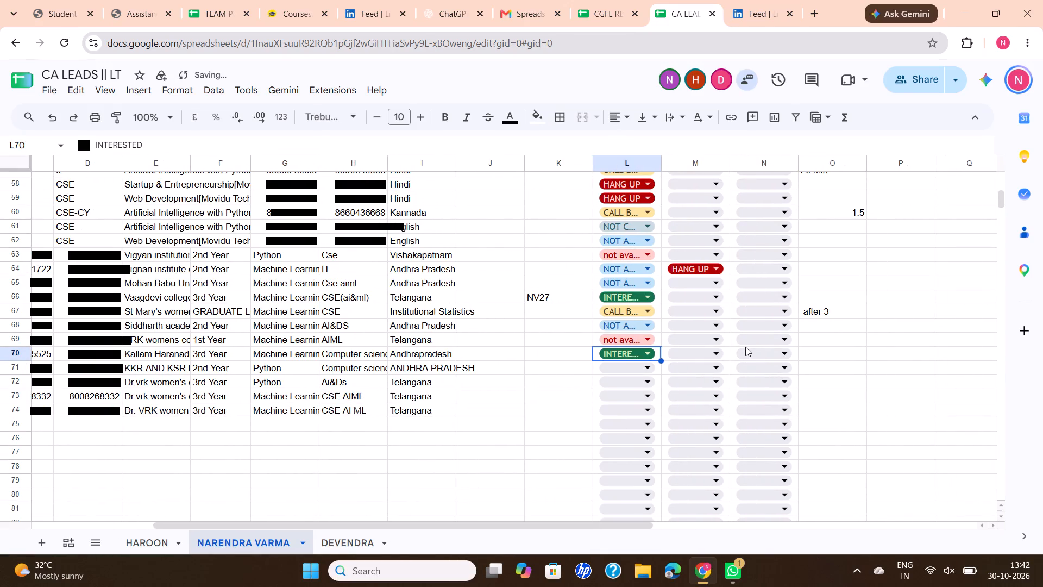
double_click(810, 352)
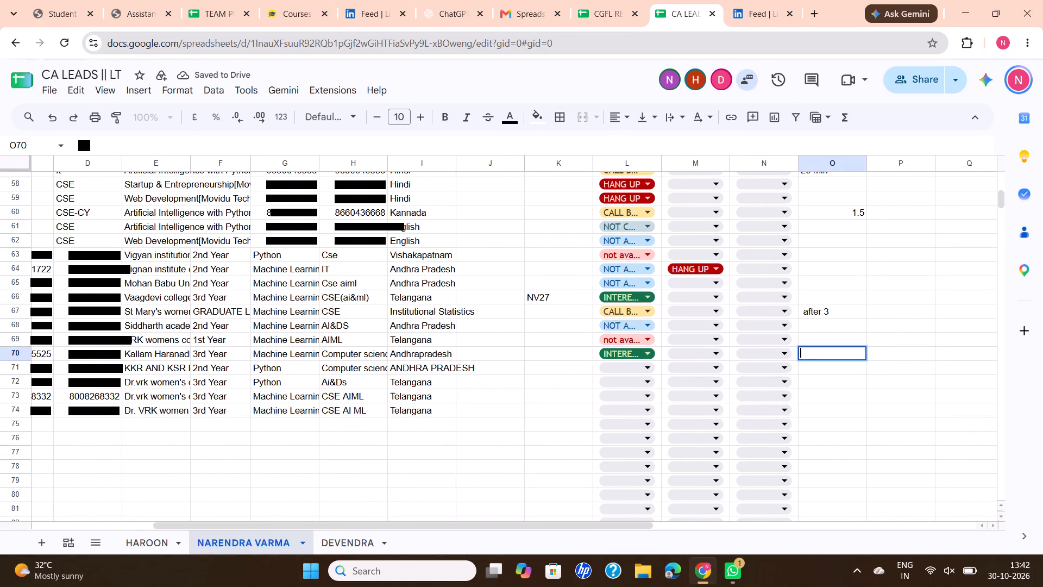
type("No reply")
left_click(574, 365)
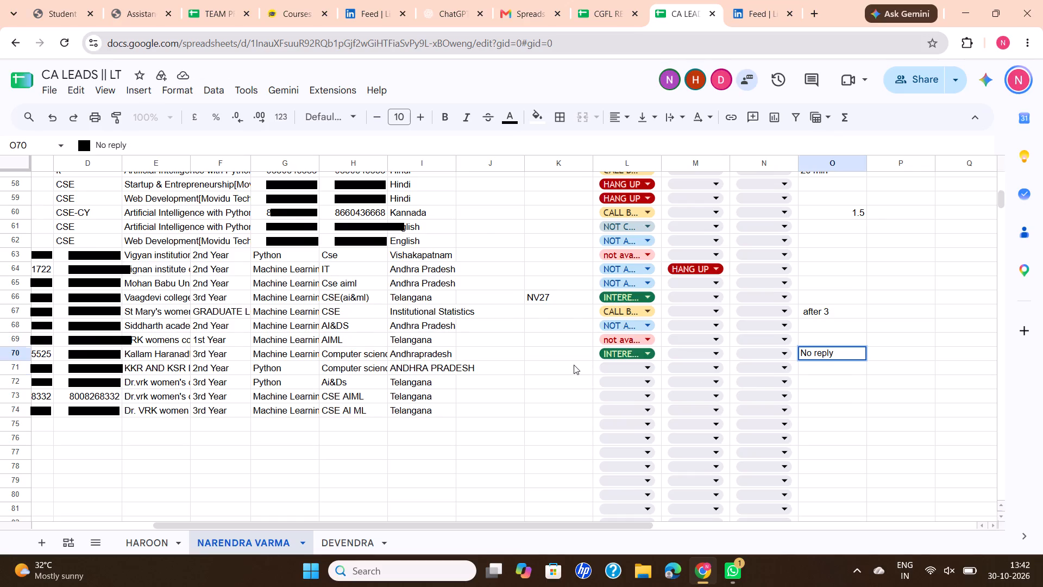
Look up the row 71 lead's contact number, and check the 30/10/2026 leads above, including the row 62 contact number.
scroll(574, 365, "right", 5)
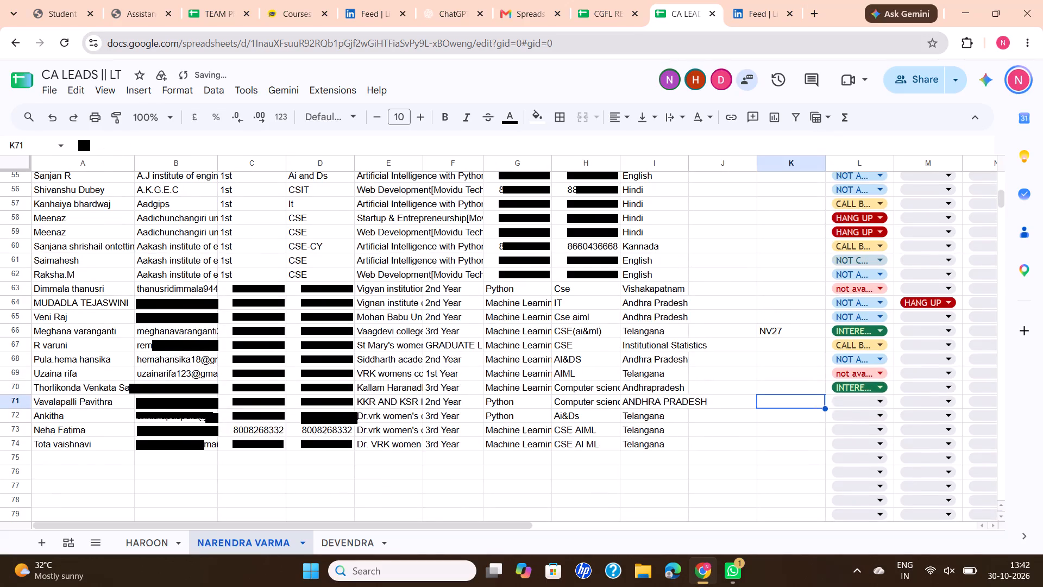
left_click(332, 404)
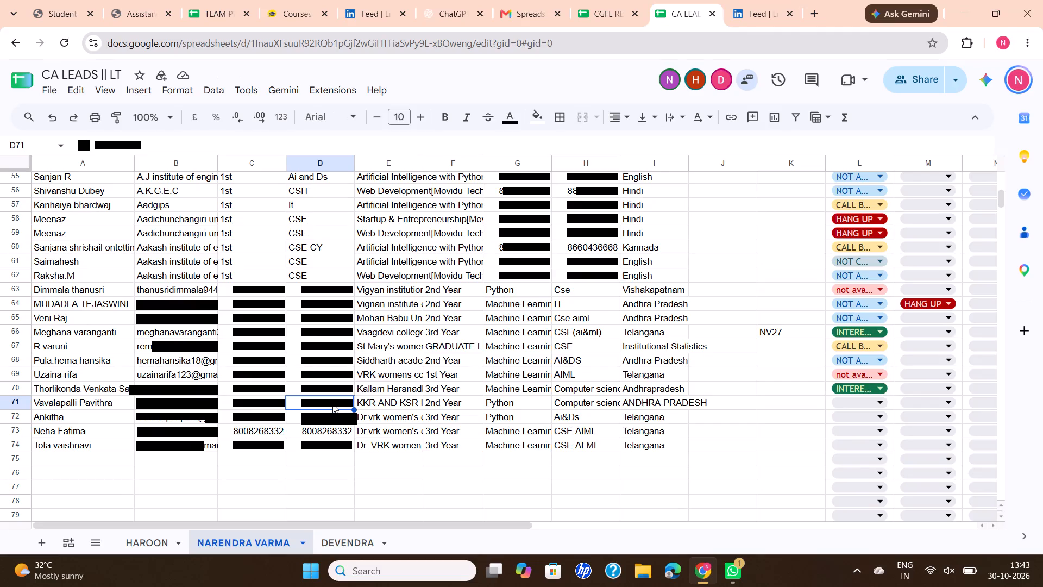
scroll(413, 382, "up", 2)
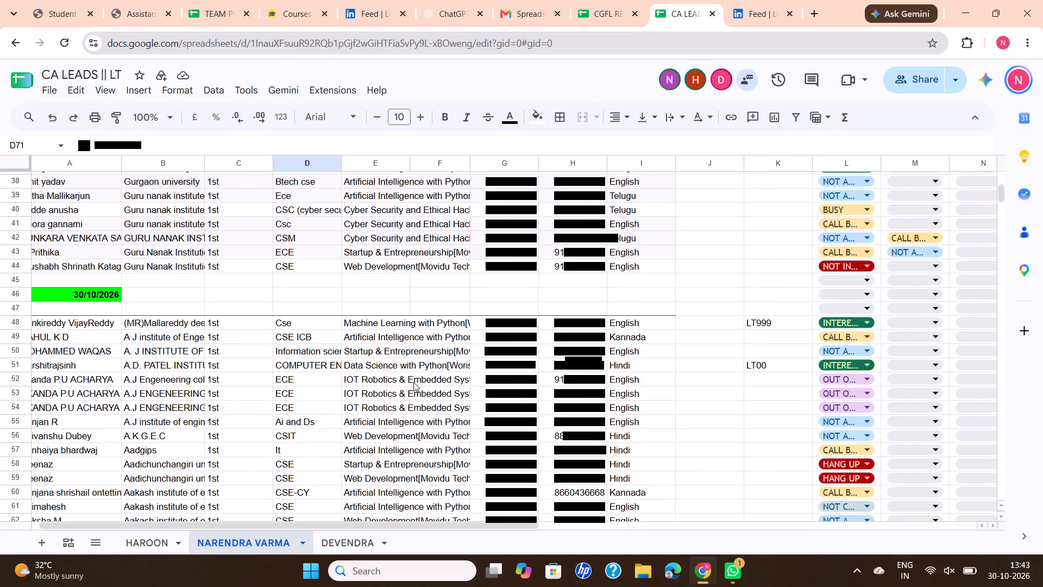
scroll(413, 382, "right", 2)
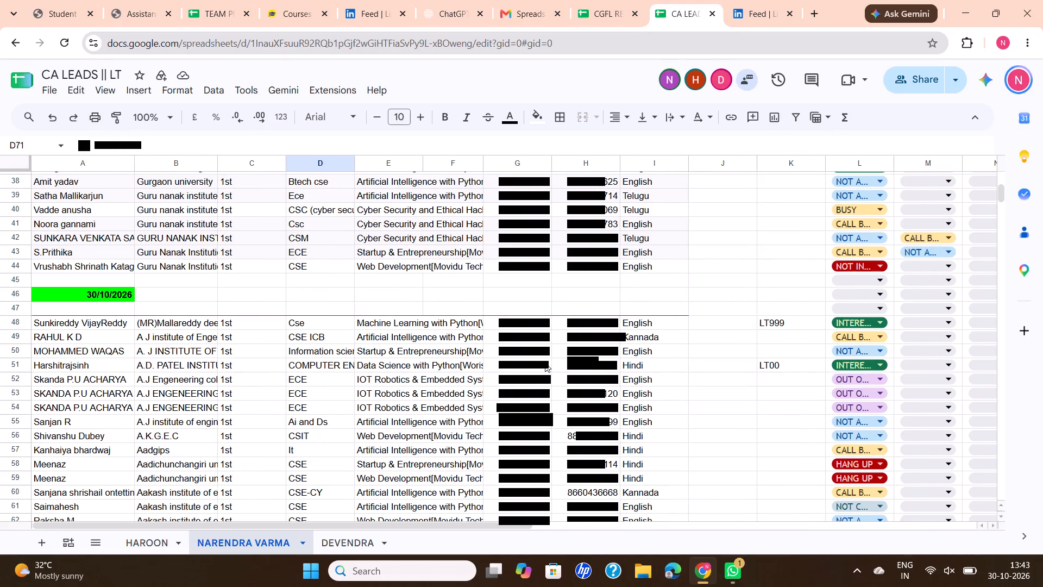
scroll(545, 363, "down", 1)
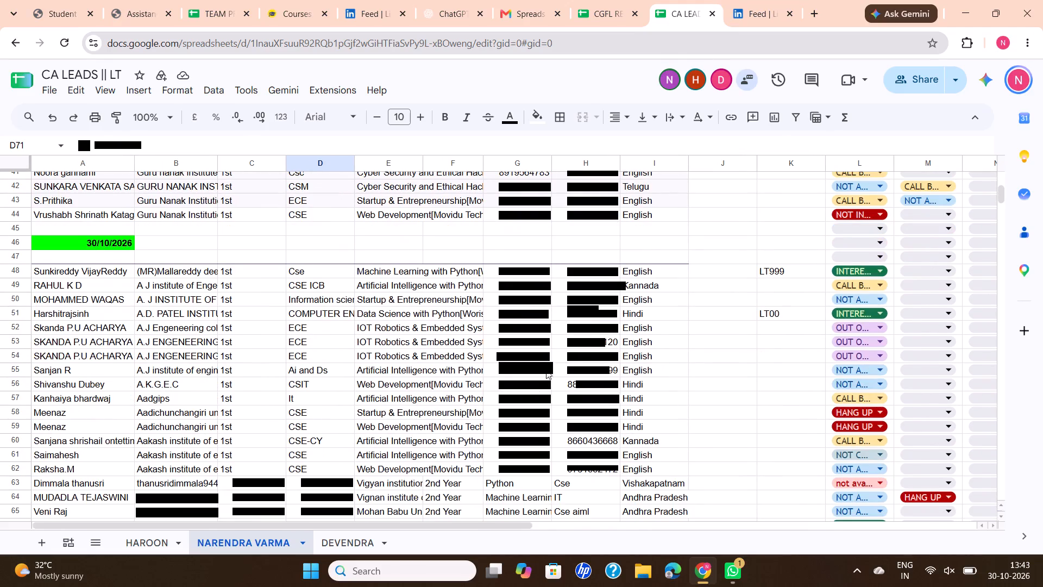
left_click(590, 466)
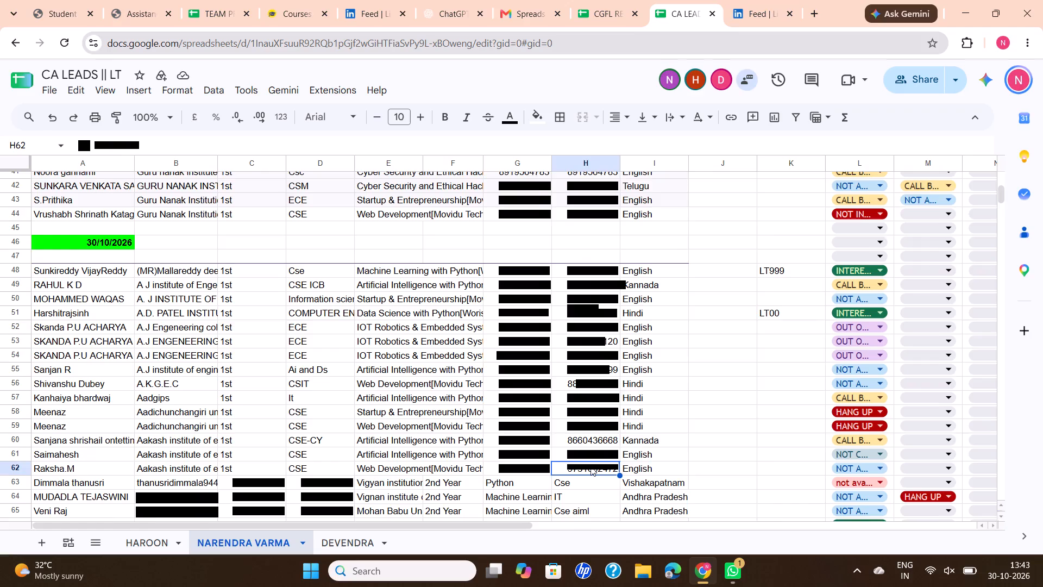
scroll(590, 466, "down", 1)
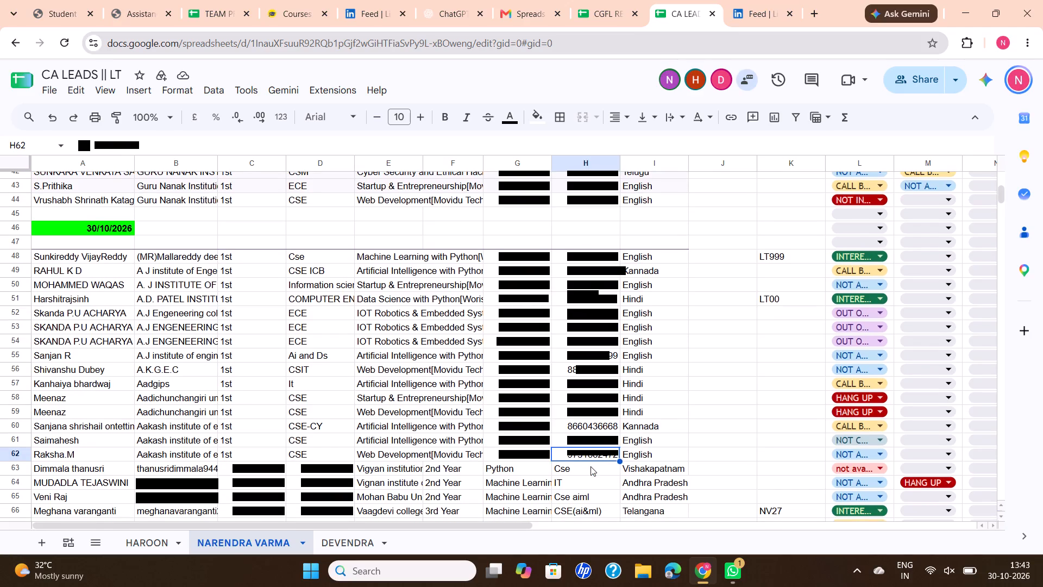
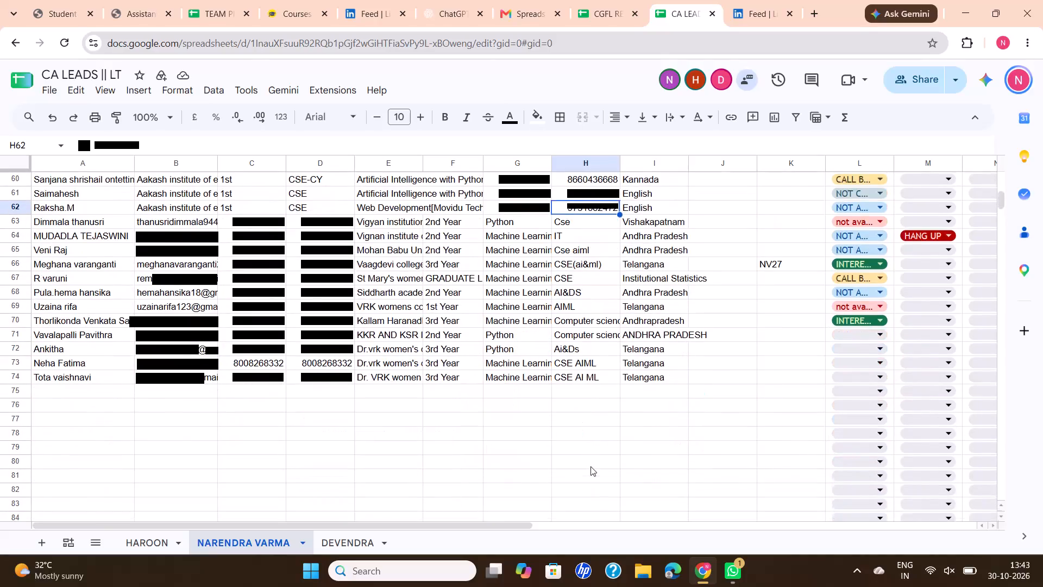
Check the statuses and column O call-back notes of the 30/10/2026 leads, and look up the row 57 lead's contact number.
scroll(590, 466, "up", 6)
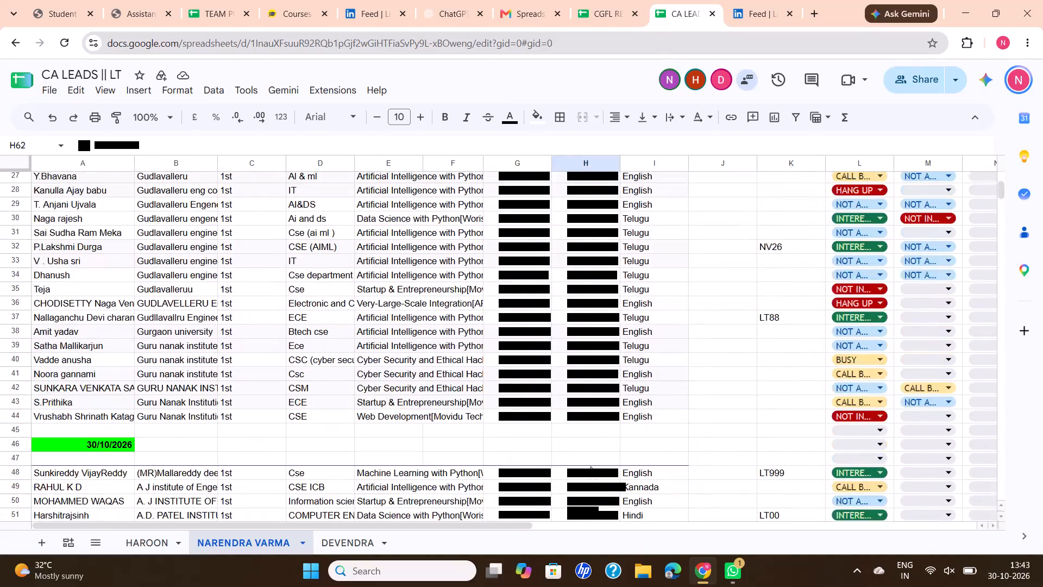
scroll(590, 466, "up", 1)
scroll(590, 466, "down", 2)
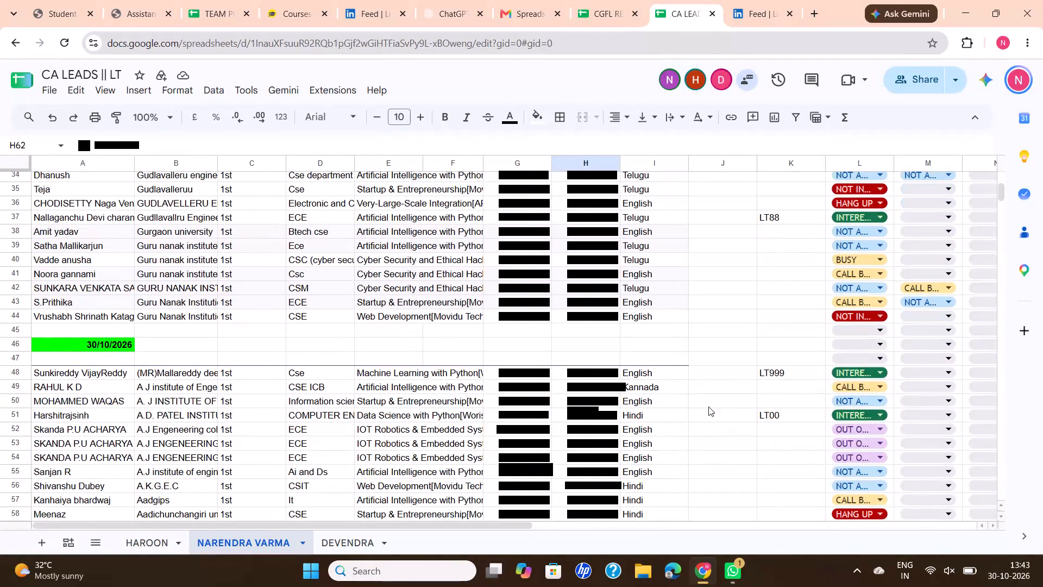
left_click(707, 388)
scroll(707, 388, "left", 3)
scroll(686, 439, "down", 1)
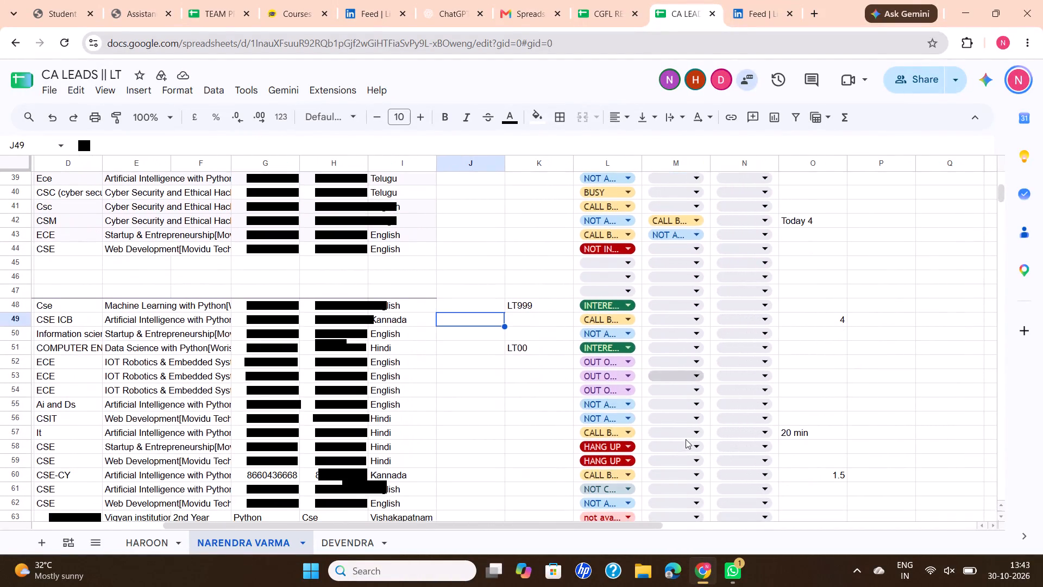
left_click(558, 432)
scroll(558, 432, "right", 4)
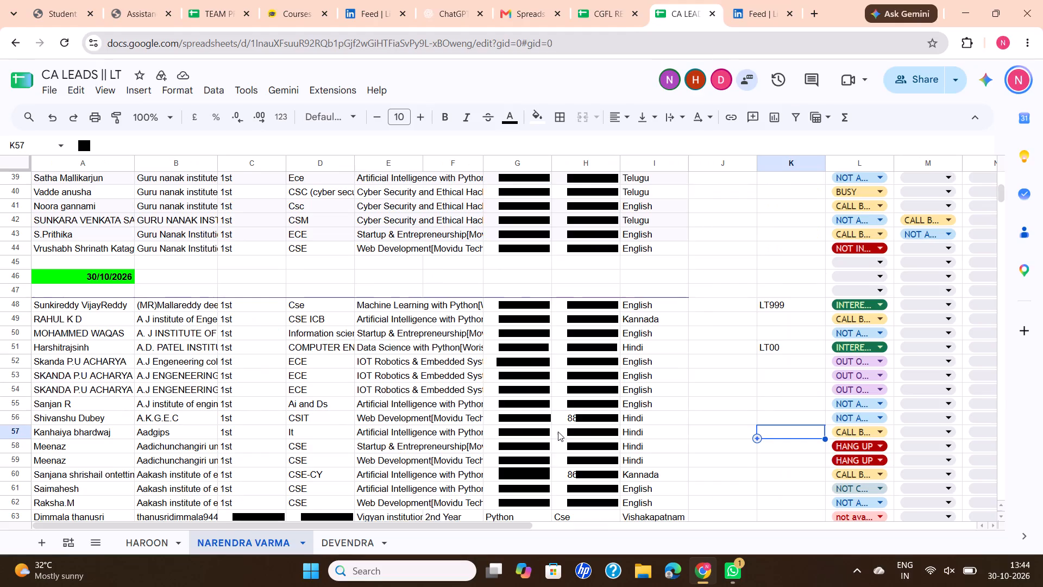
scroll(558, 432, "down", 1)
scroll(558, 432, "left", 1)
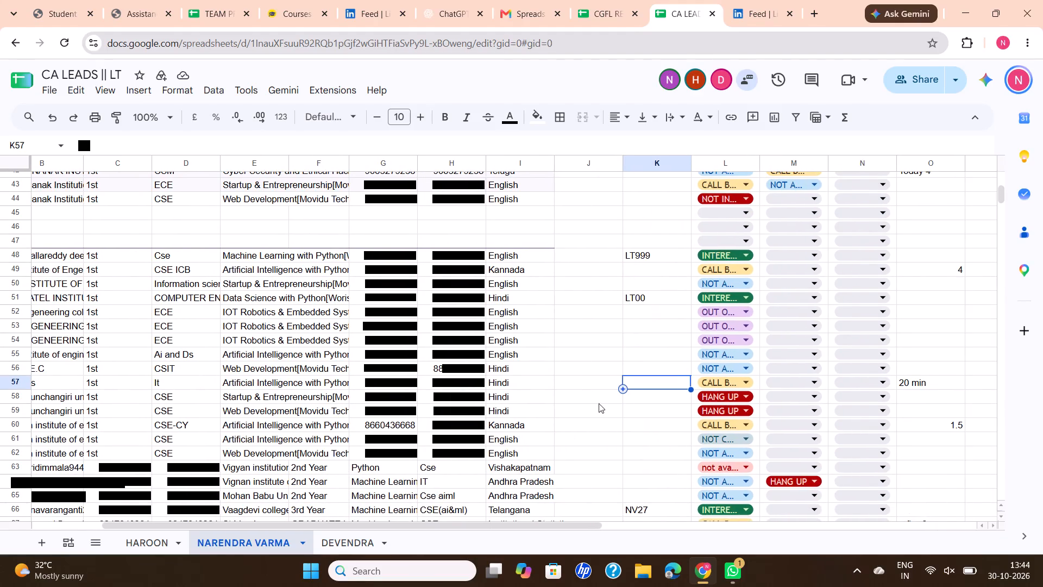
scroll(599, 403, "right", 2)
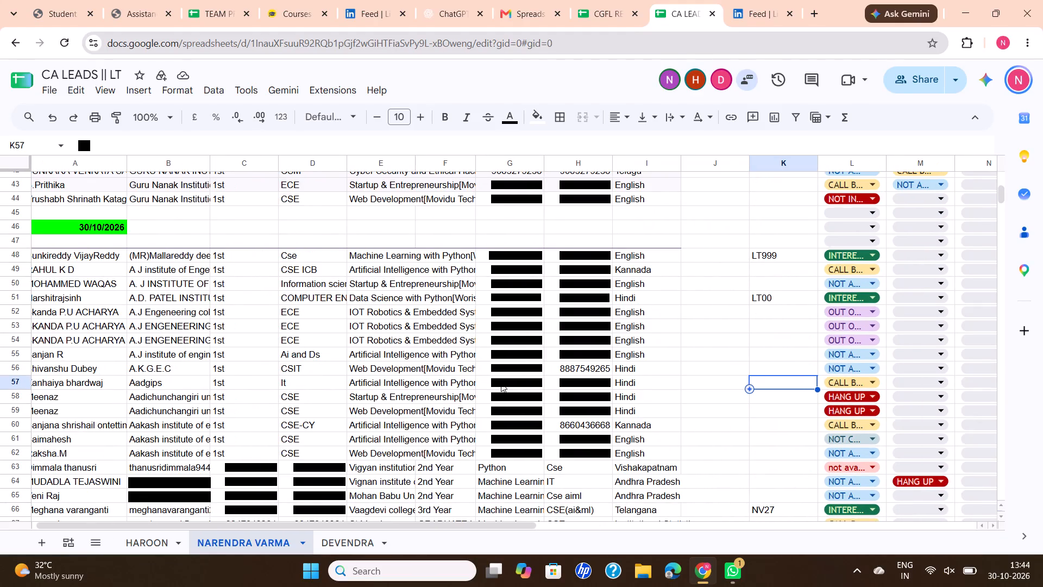
left_click(501, 383)
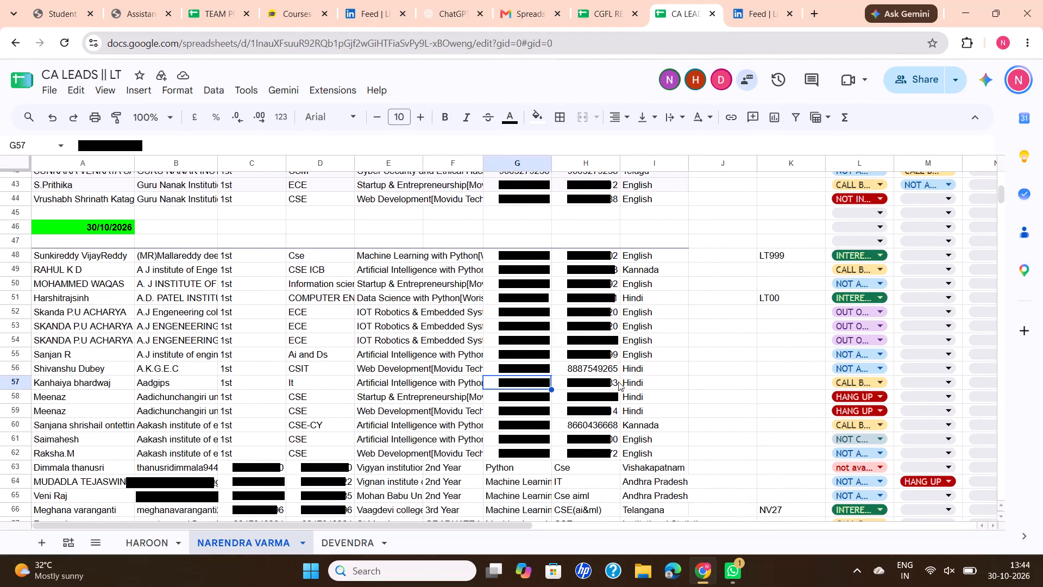
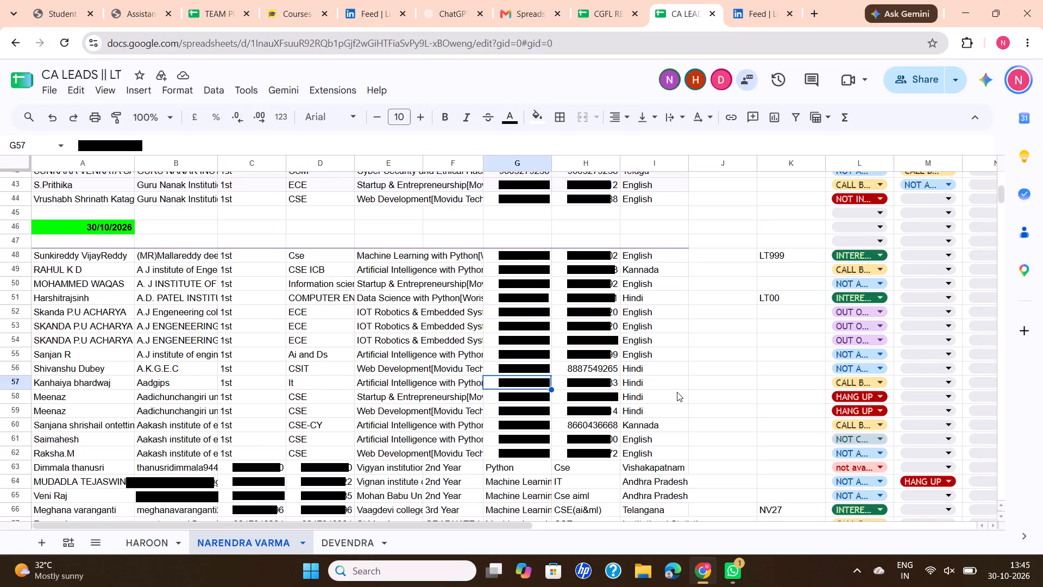
Review the newest 30/10/2026 leads in rows 71 to 74 that have no status, checking their course, branch and contact details.
scroll(694, 391, "down", 2)
left_click(757, 347)
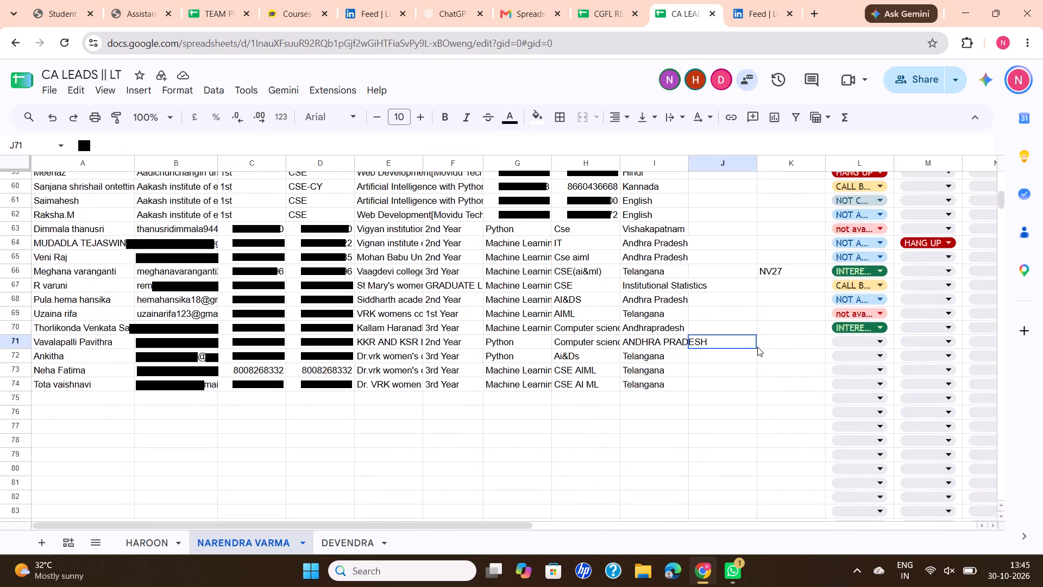
scroll(757, 347, "up", 1)
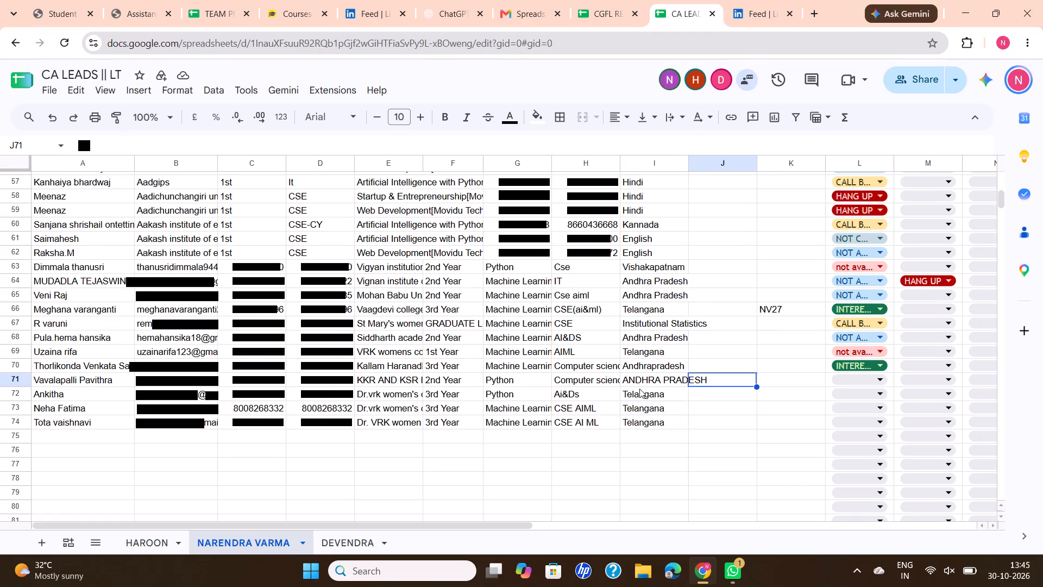
left_click(639, 389)
scroll(639, 389, "up", 1)
scroll(763, 340, "up", 1)
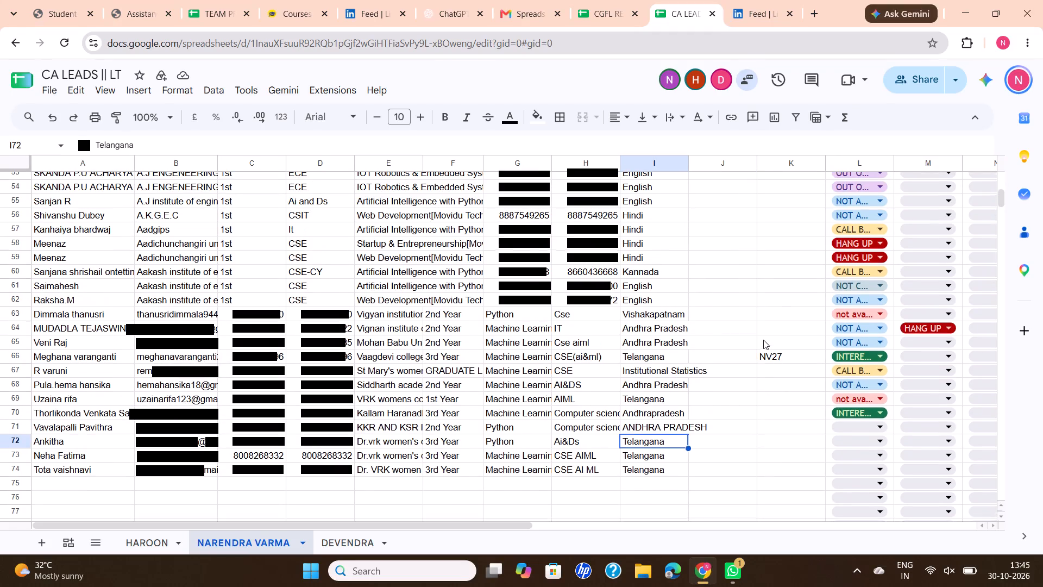
scroll(763, 340, "up", 1)
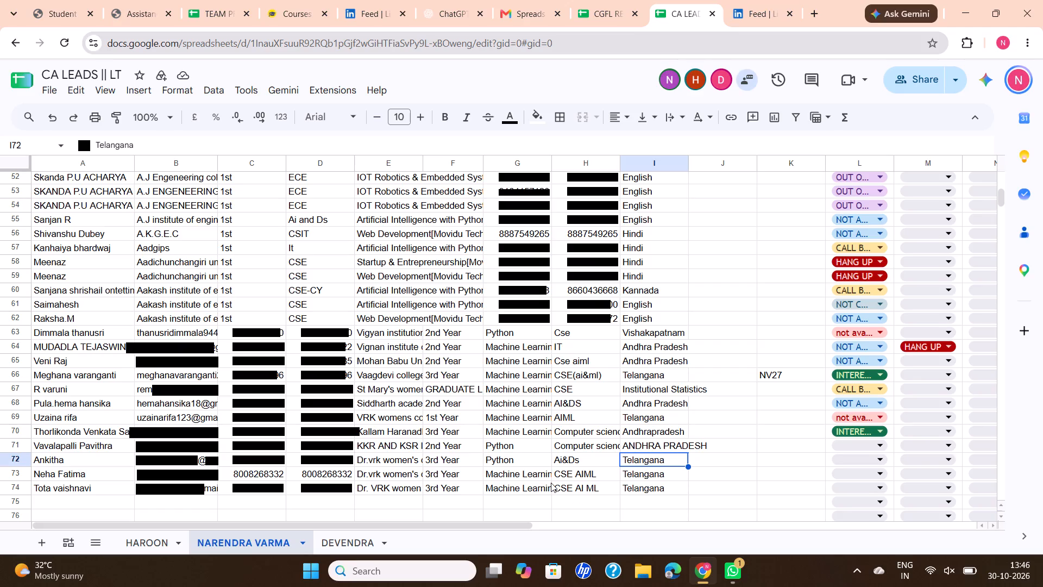
left_click(583, 485)
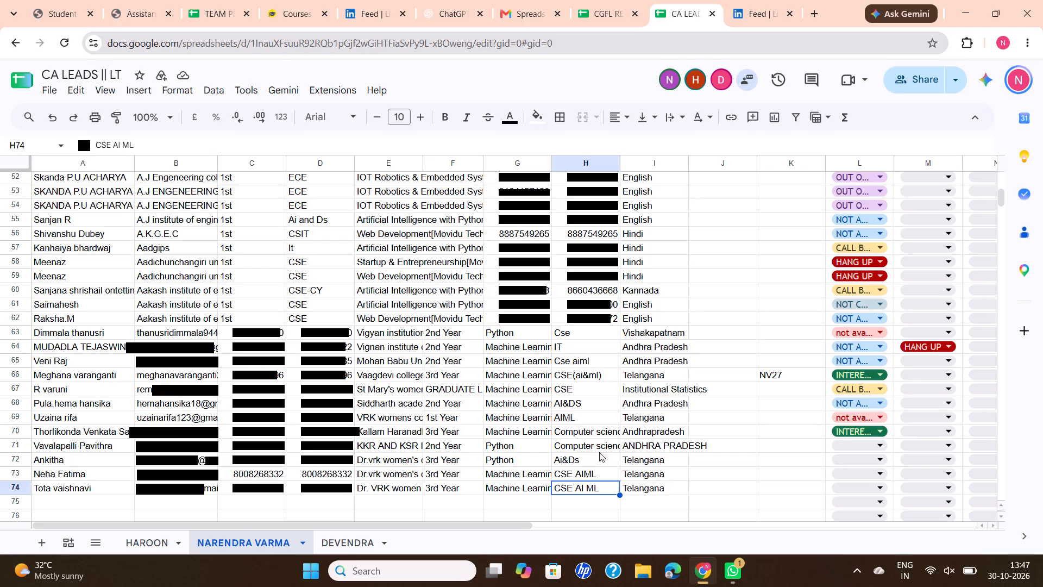
left_click(322, 444)
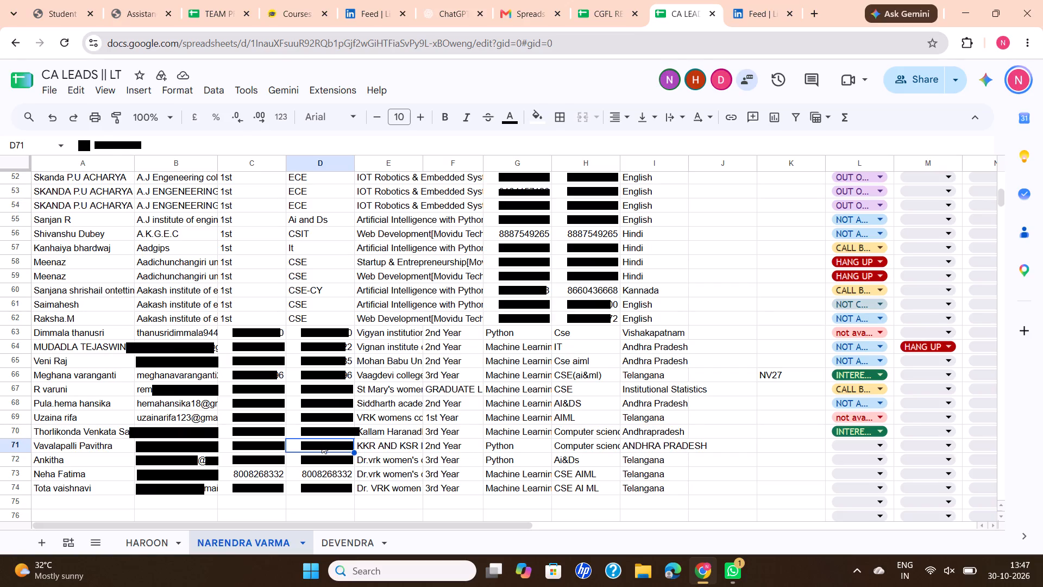
Set the first status in column L of the row 74 lead to NOT ANSWERED.
scroll(322, 444, "down", 1)
scroll(527, 431, "left", 4)
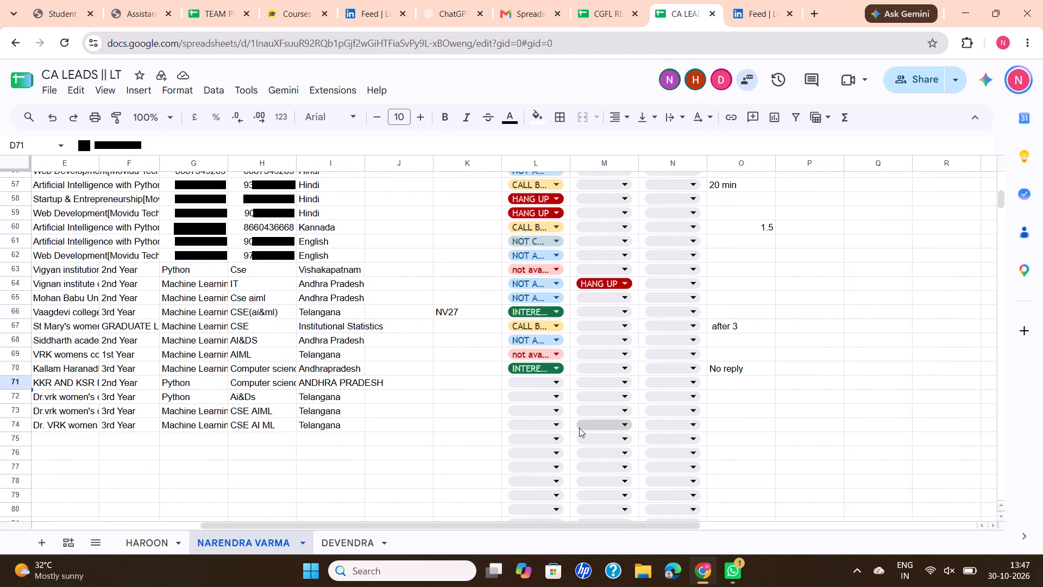
left_click(551, 423)
scroll(541, 467, "down", 1)
left_click(548, 458)
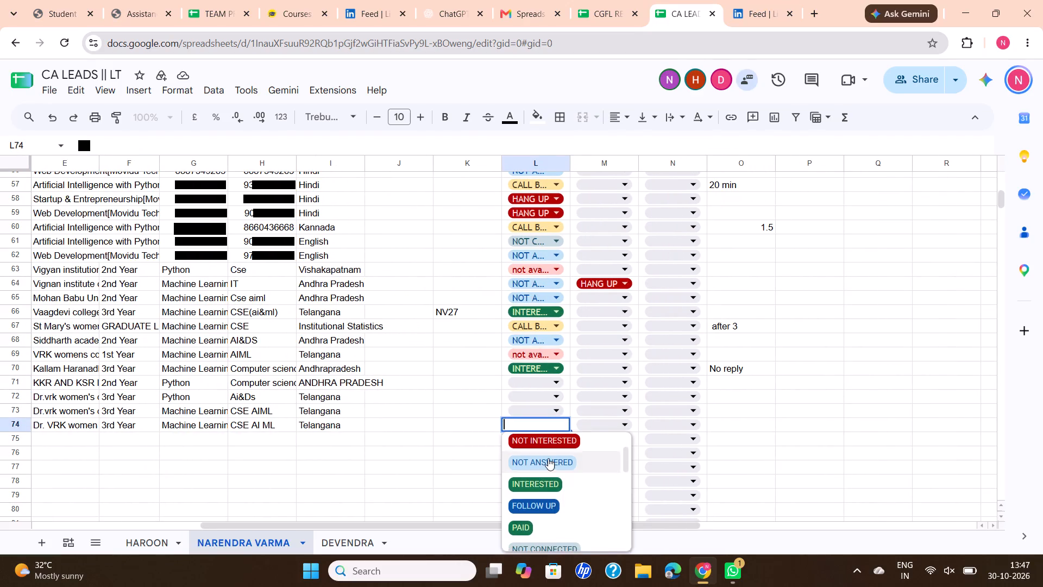
Look up the contact number of the row 71 lead in column C.
scroll(380, 455, "right", 7)
scroll(246, 448, "down", 1)
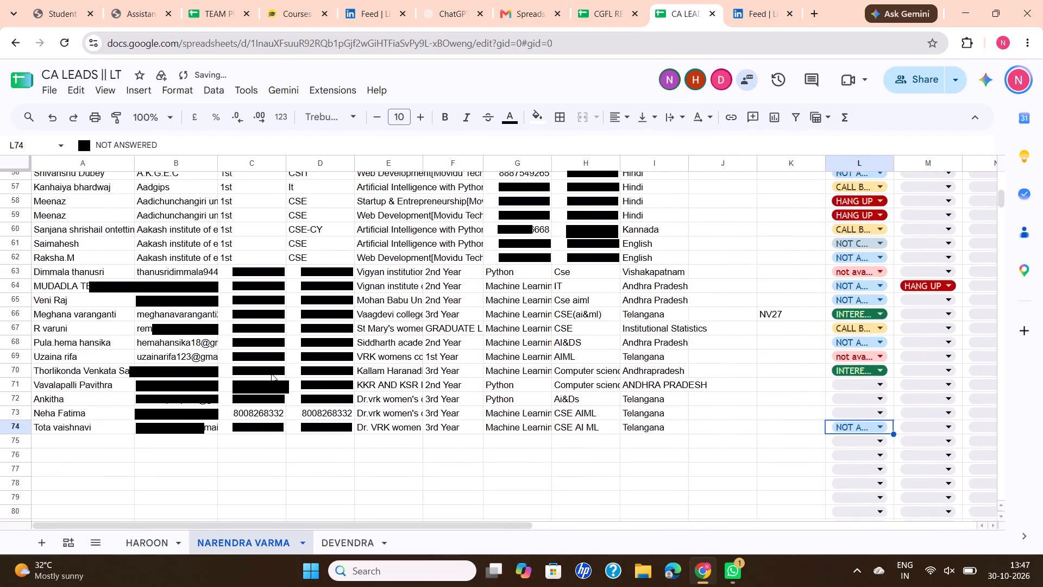
left_click(262, 369)
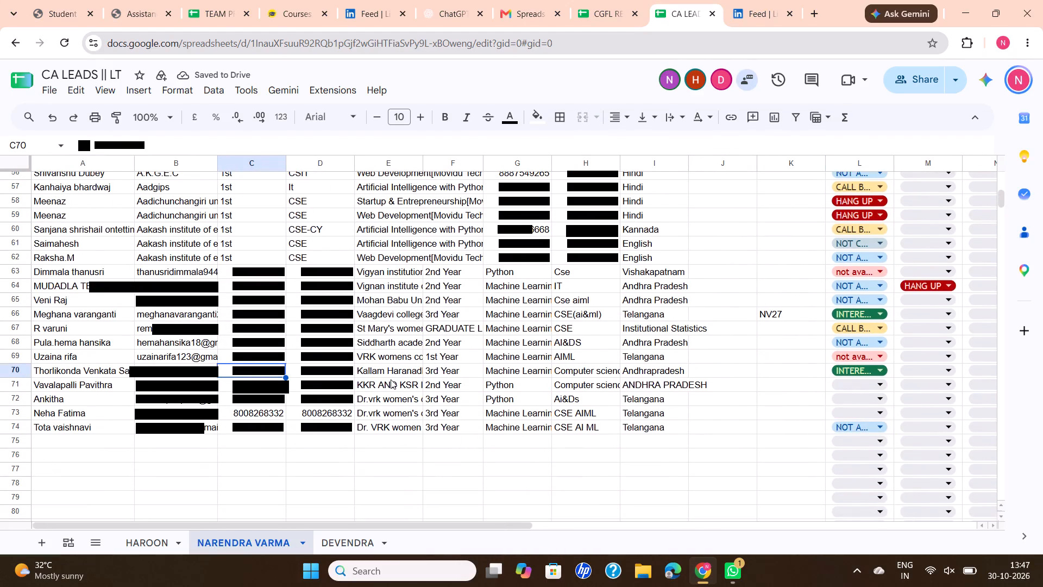
left_click(267, 388)
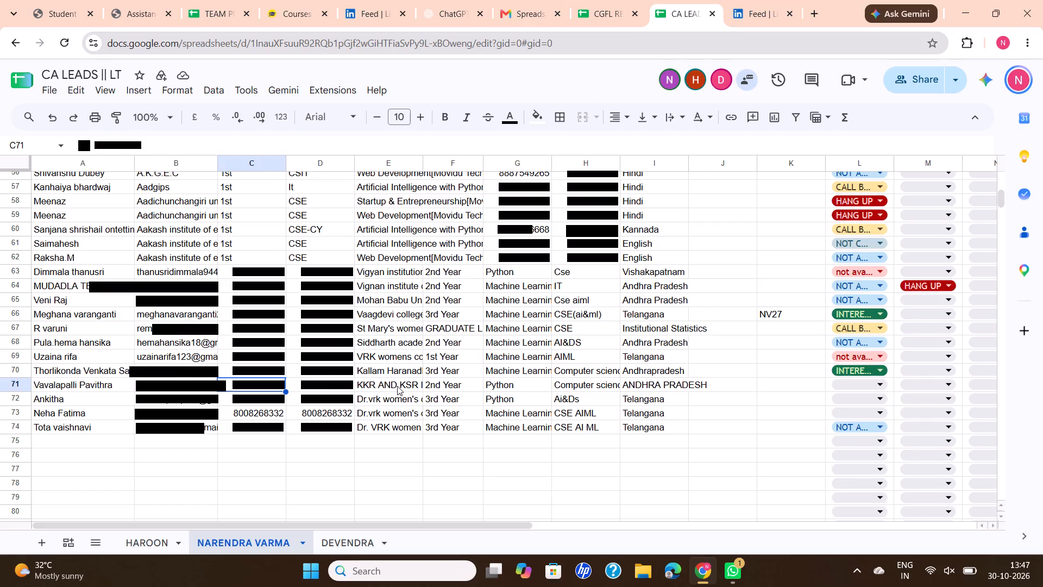
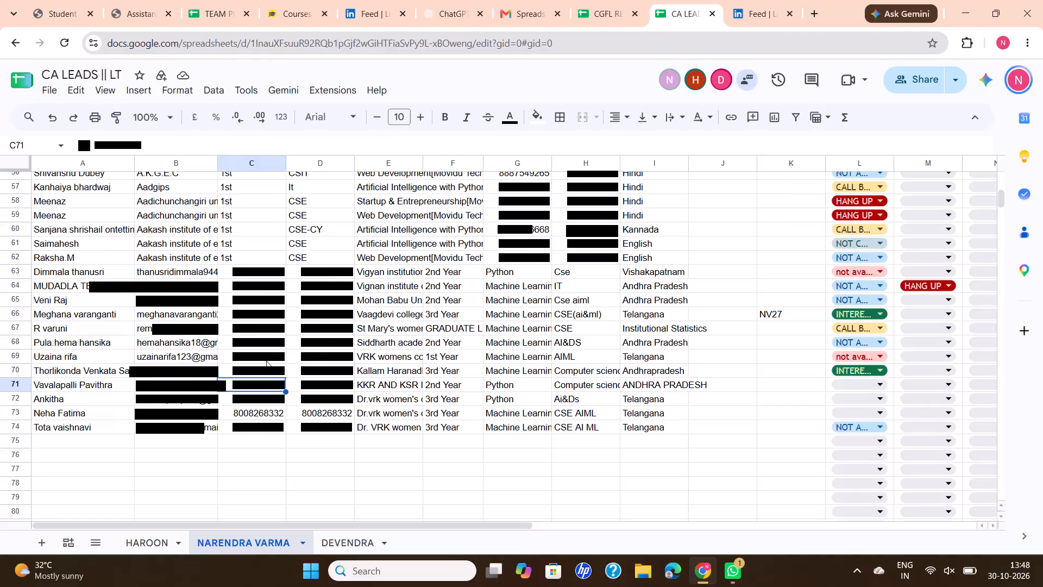
Set the first status in column L of the row 71 lead to CALL BACK.
scroll(322, 387, "left", 1)
scroll(615, 391, "left", 1)
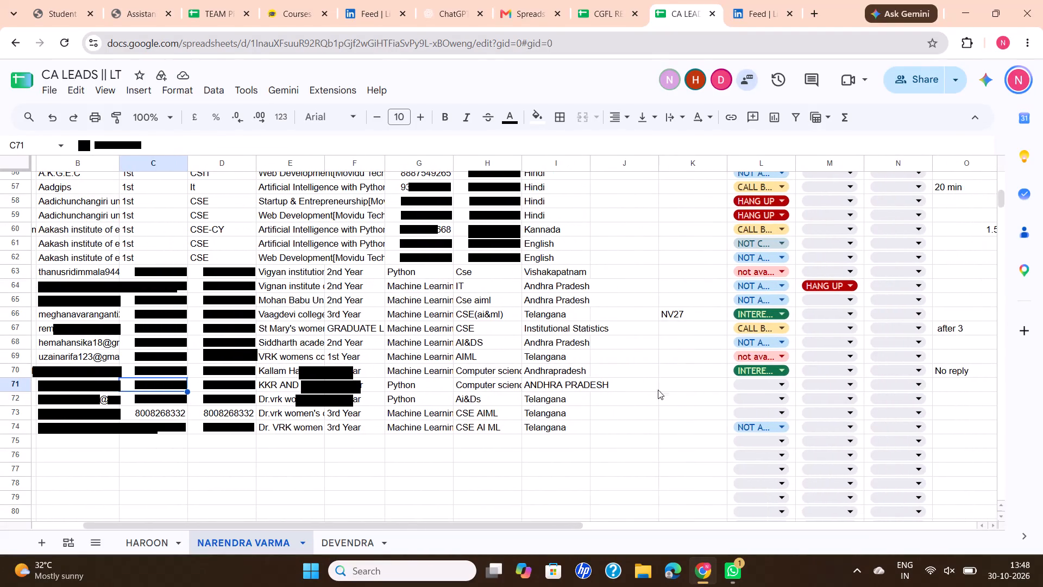
left_click(747, 384)
scroll(765, 427, "down", 1)
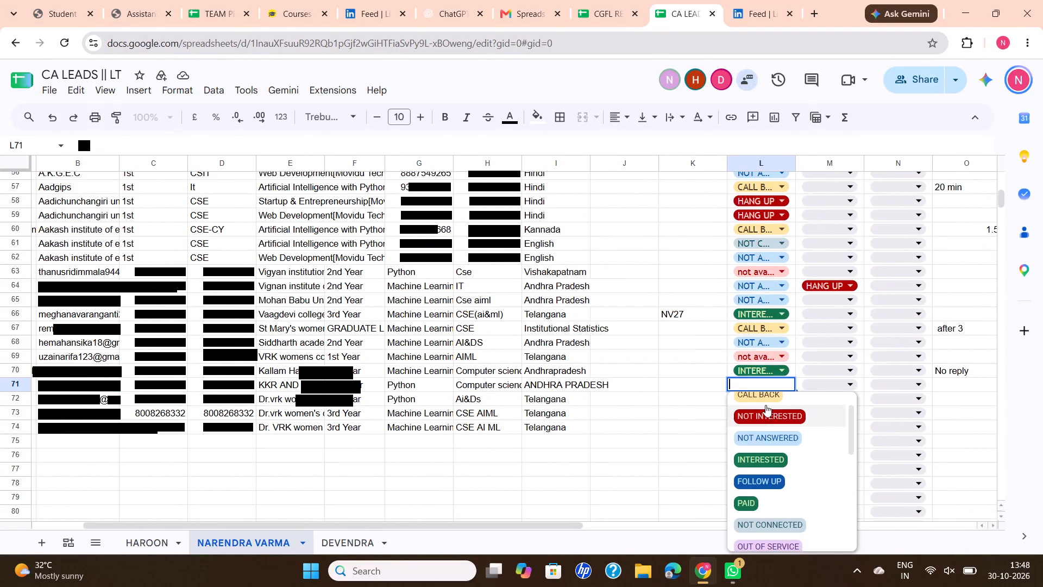
scroll(765, 405, "up", 1)
left_click(751, 414)
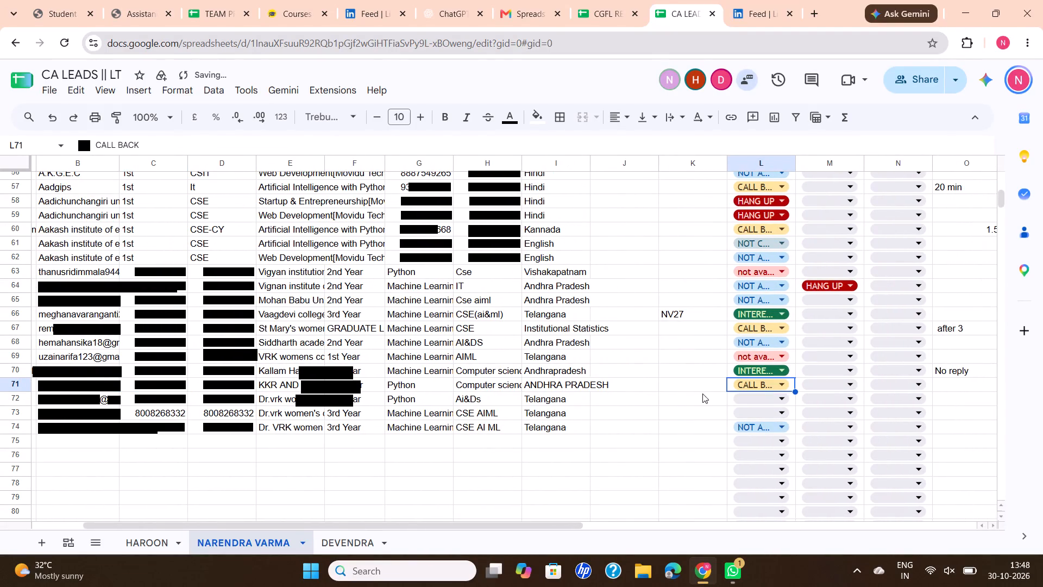
left_click(702, 394)
Look up the contact number of the row 72 lead in column D.
scroll(736, 390, "right", 2)
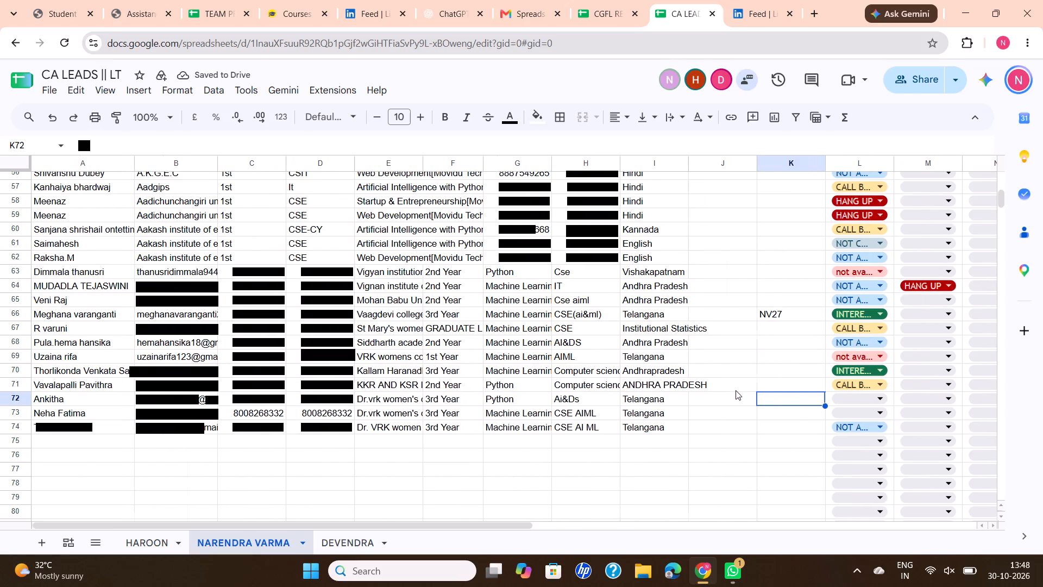
scroll(736, 390, "right", 2)
left_click(313, 400)
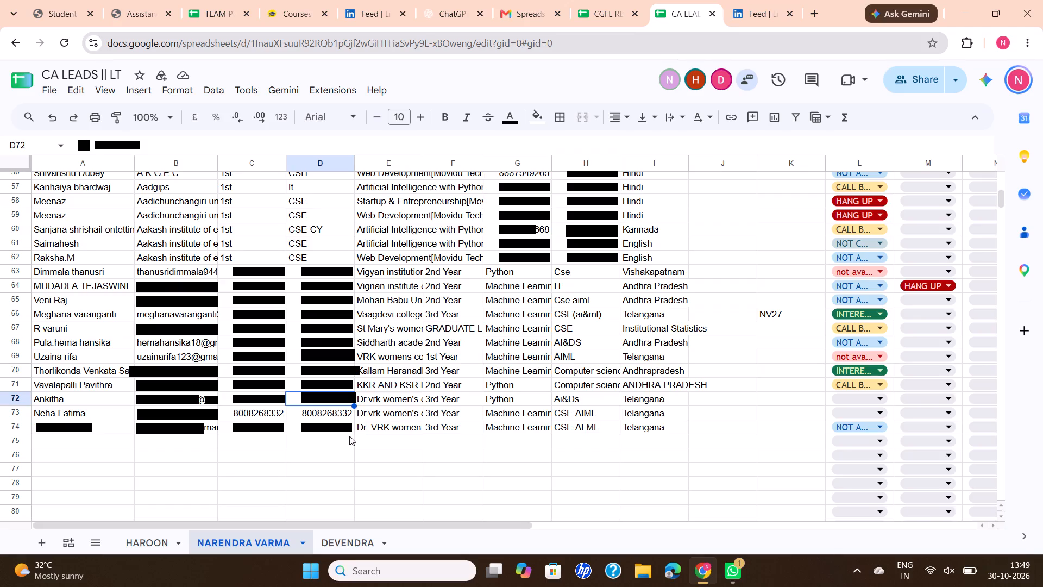
Look up the contact number of the row 62 lead in column G.
scroll(349, 436, "up", 1)
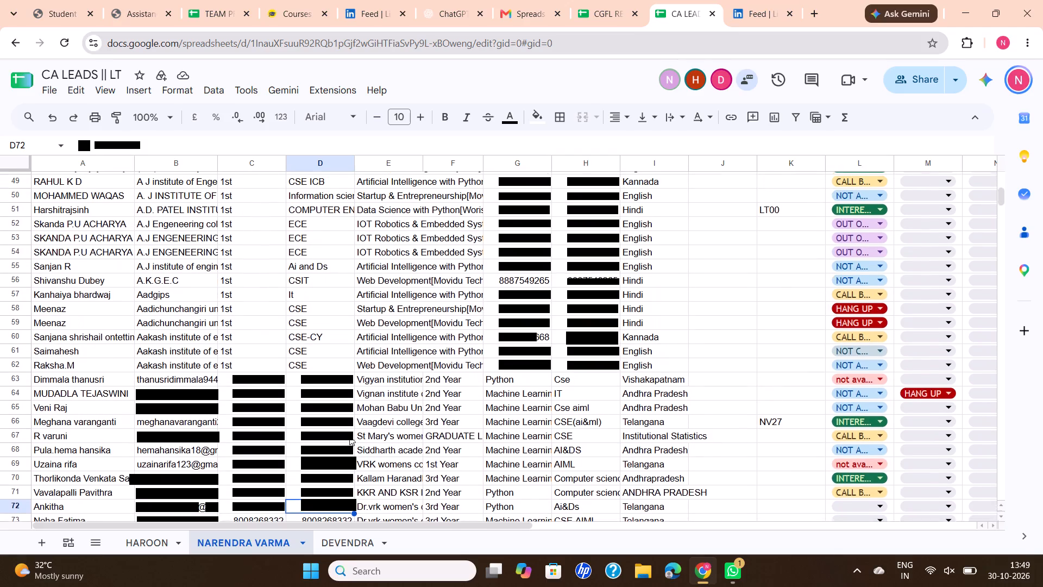
scroll(349, 436, "up", 1)
left_click(542, 370)
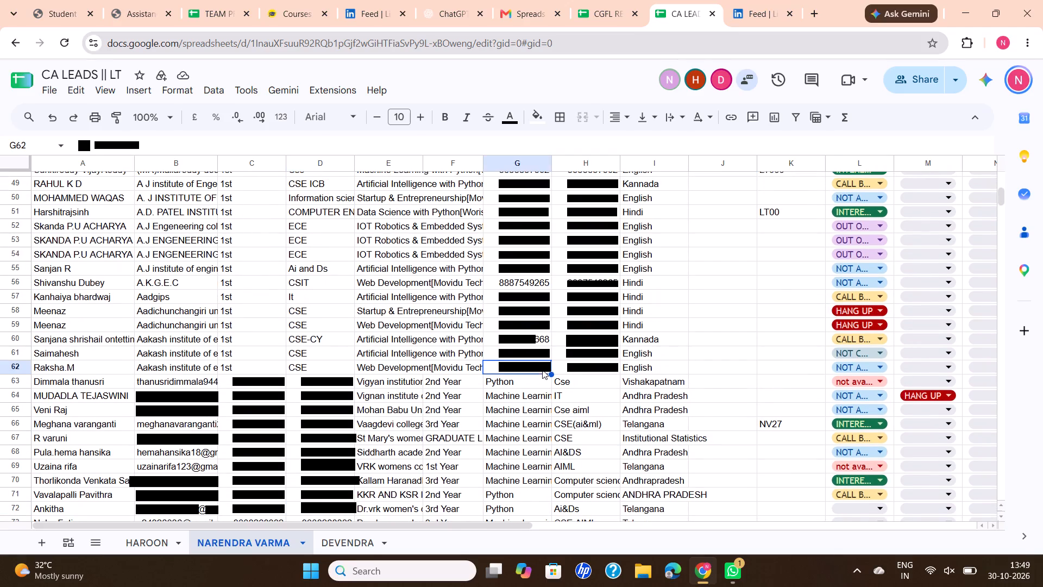
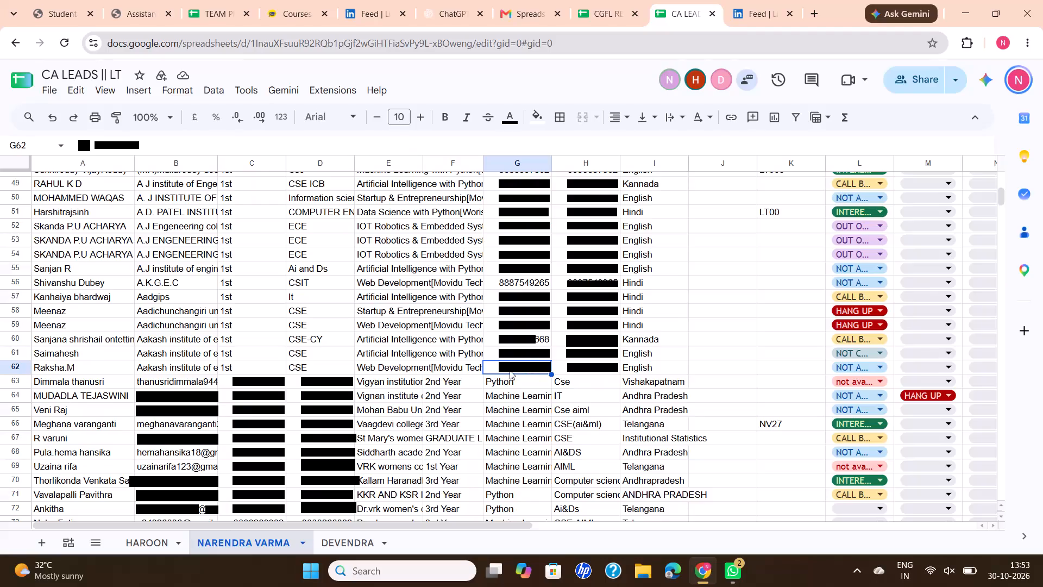
Copy the contact number of the row 62 lead from column G.
triple_click(510, 370)
key("ctrl+c")
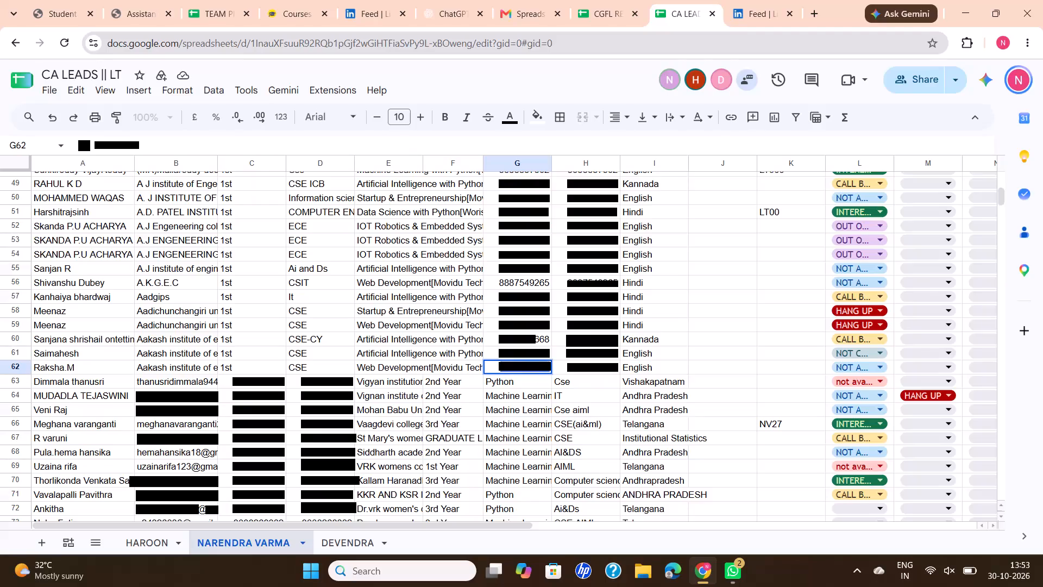
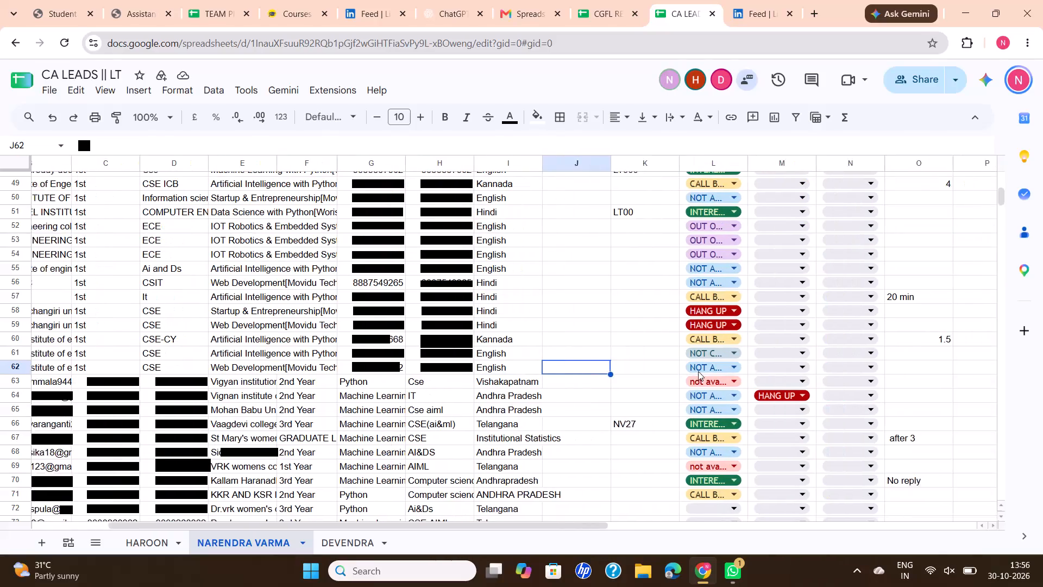
Change the row 62 lead's status in column L to INTERESTED.
left_click(709, 369)
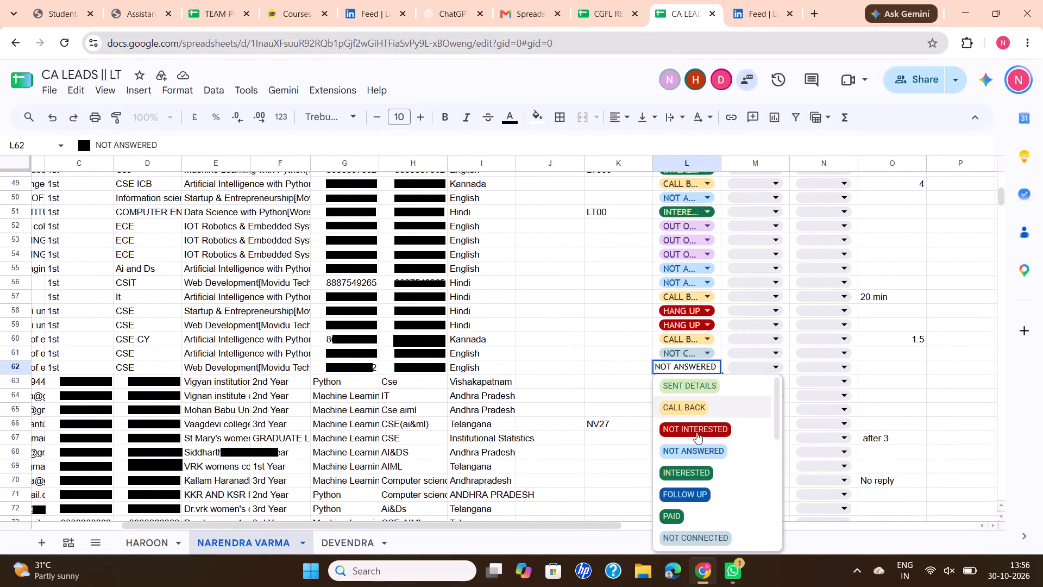
left_click(688, 469)
Add the note "No reply" in column O for the row 62 lead.
scroll(721, 423, "down", 1)
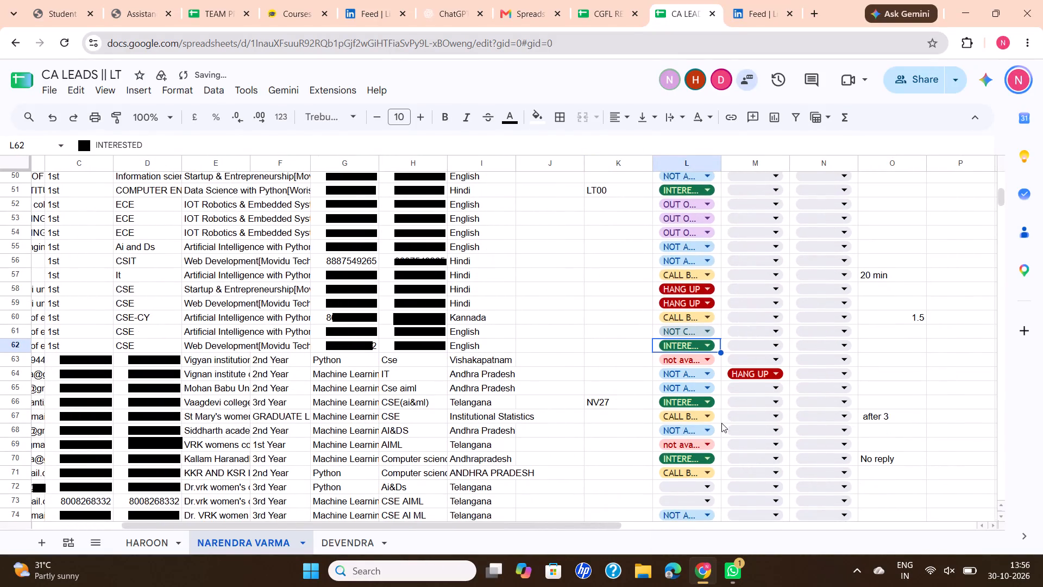
double_click(871, 343)
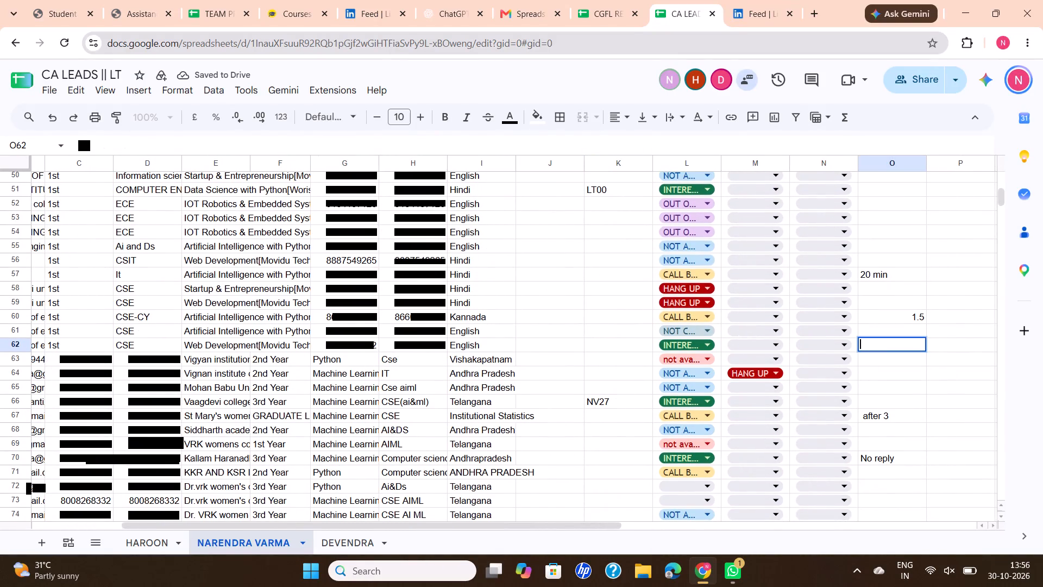
type("No reply")
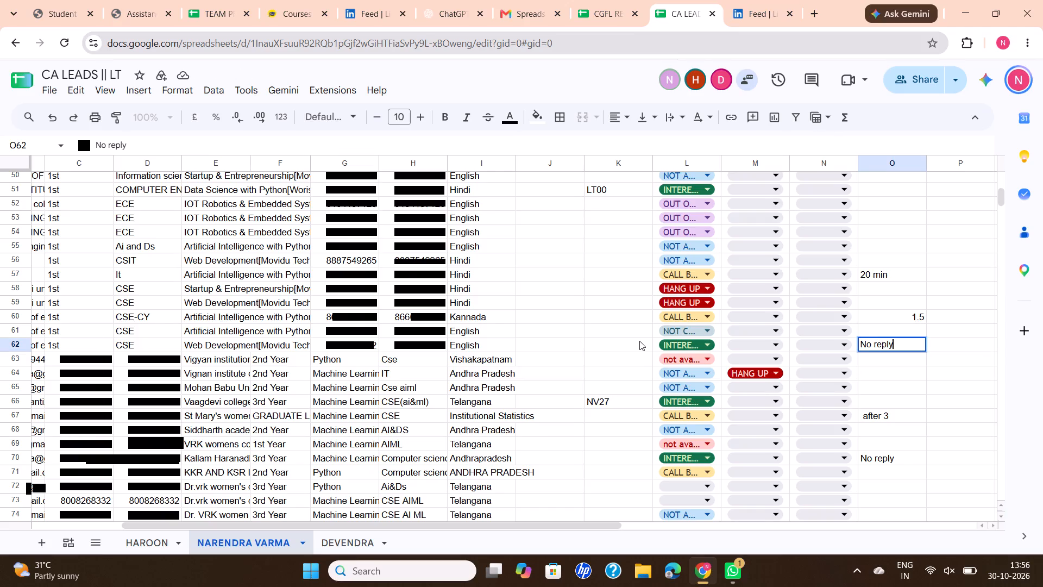
left_click(639, 341)
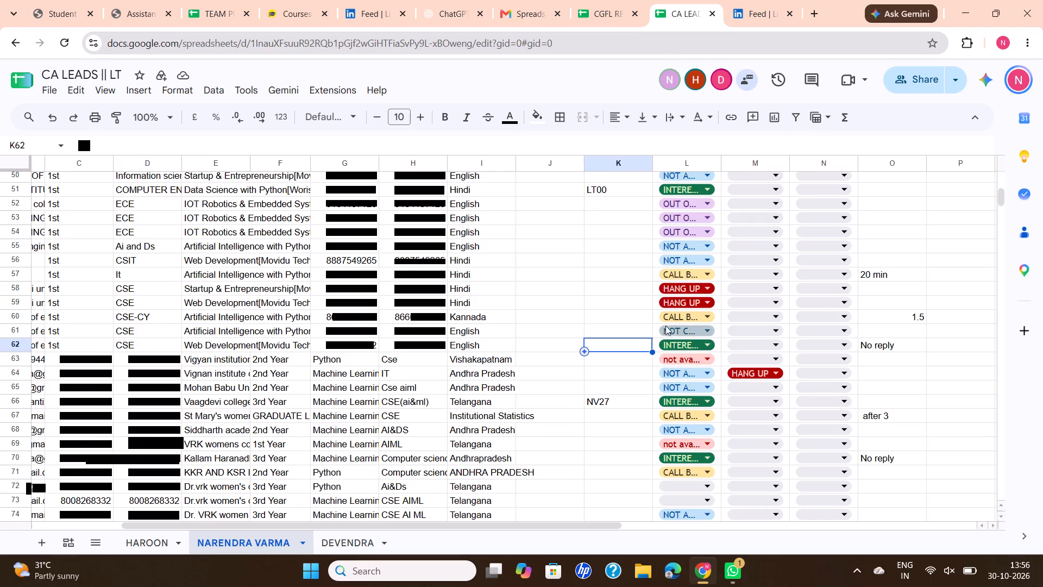
Look up the contact number in column G of the row 60 call-back lead.
left_click(636, 312)
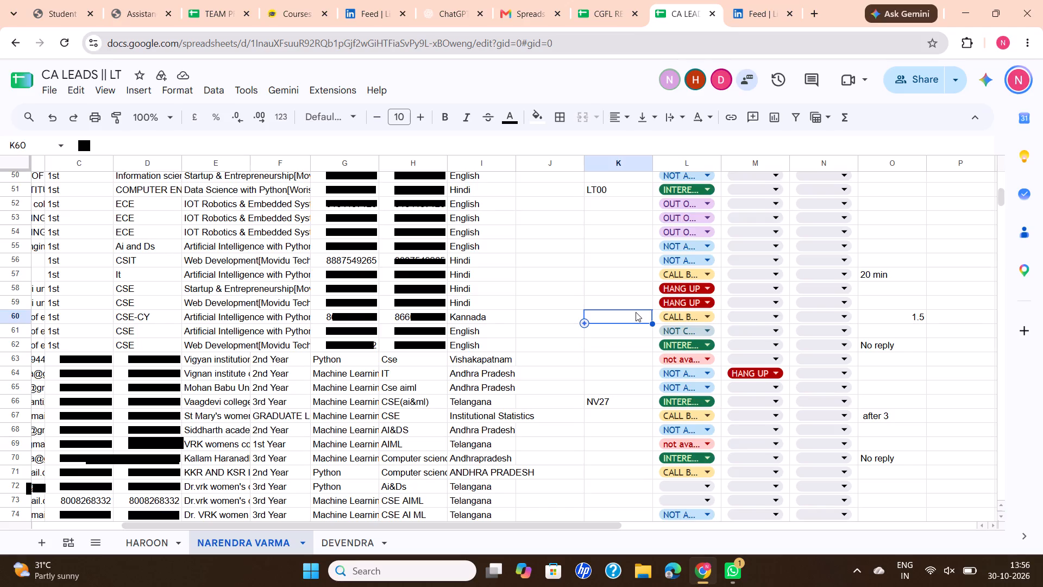
left_click_drag(636, 312, 531, 309)
left_click(527, 316)
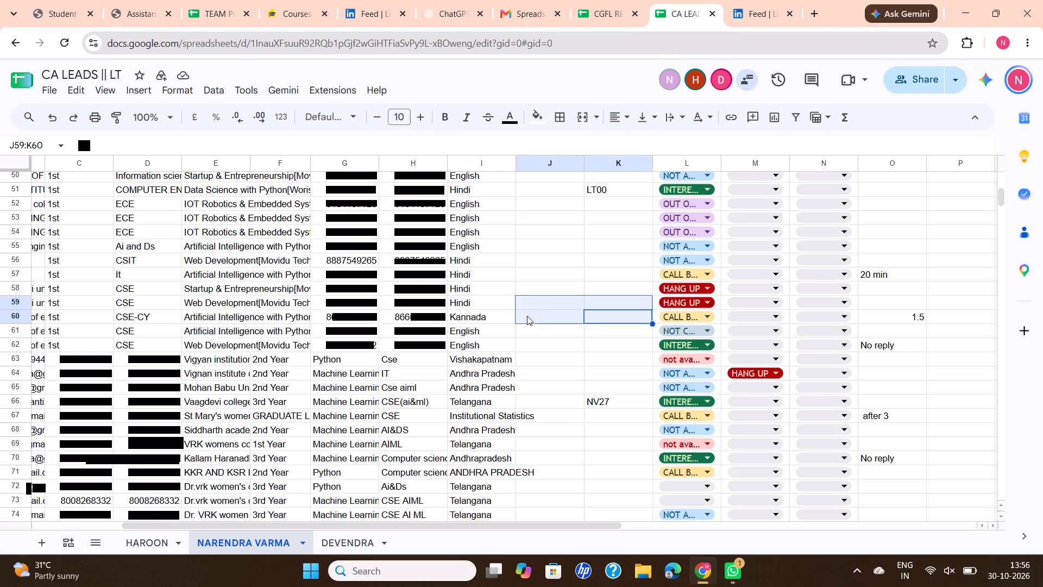
left_click(491, 313)
scroll(491, 313, "right", 1)
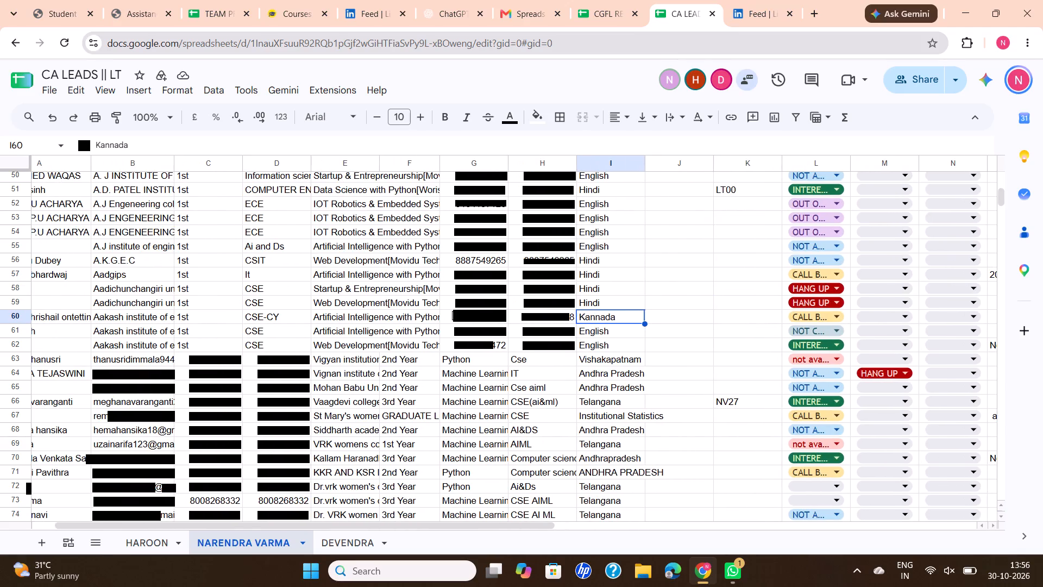
left_click(489, 315)
scroll(489, 315, "right", 1)
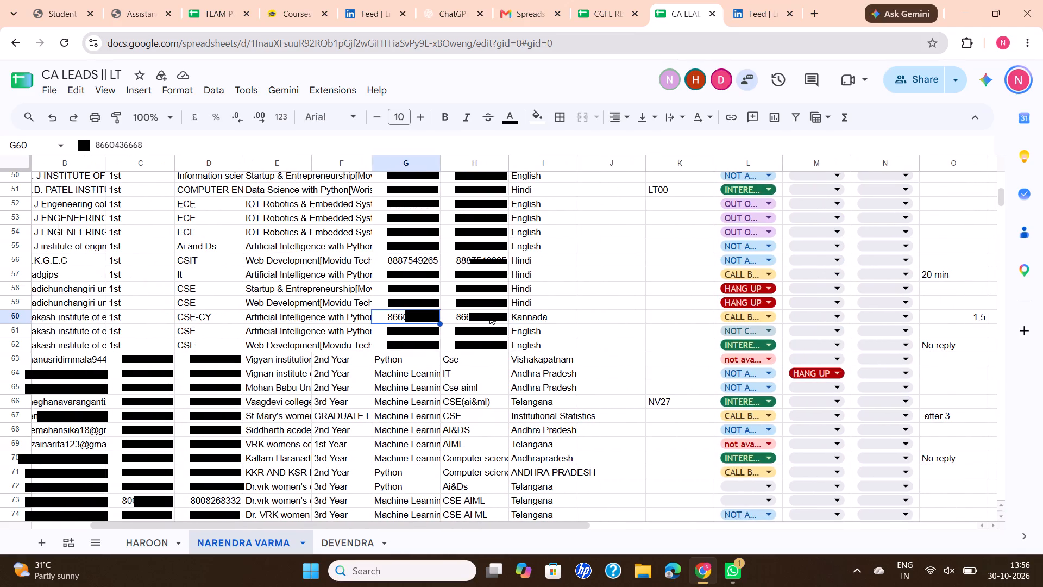
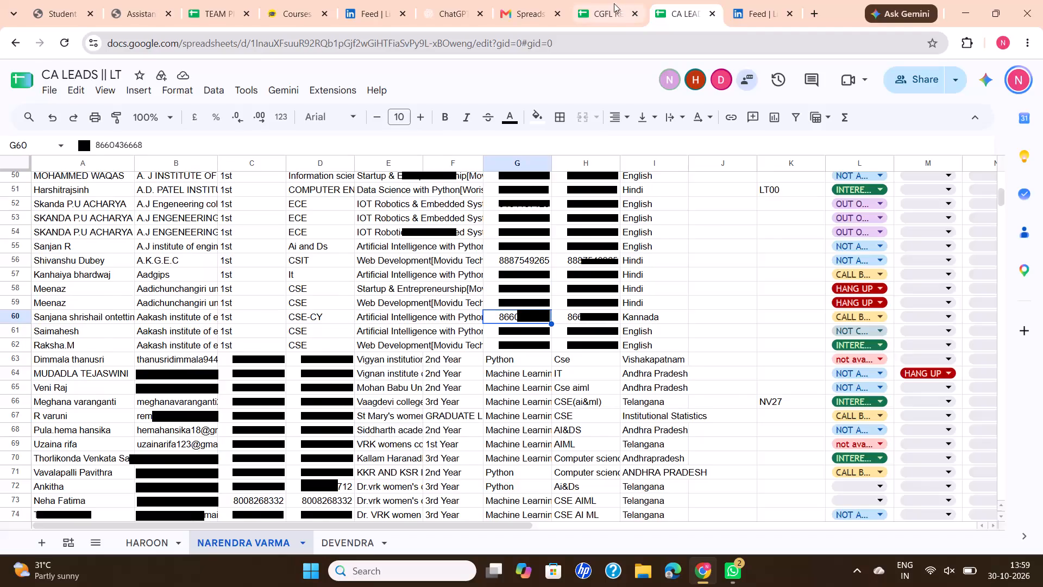
left_click(613, 4)
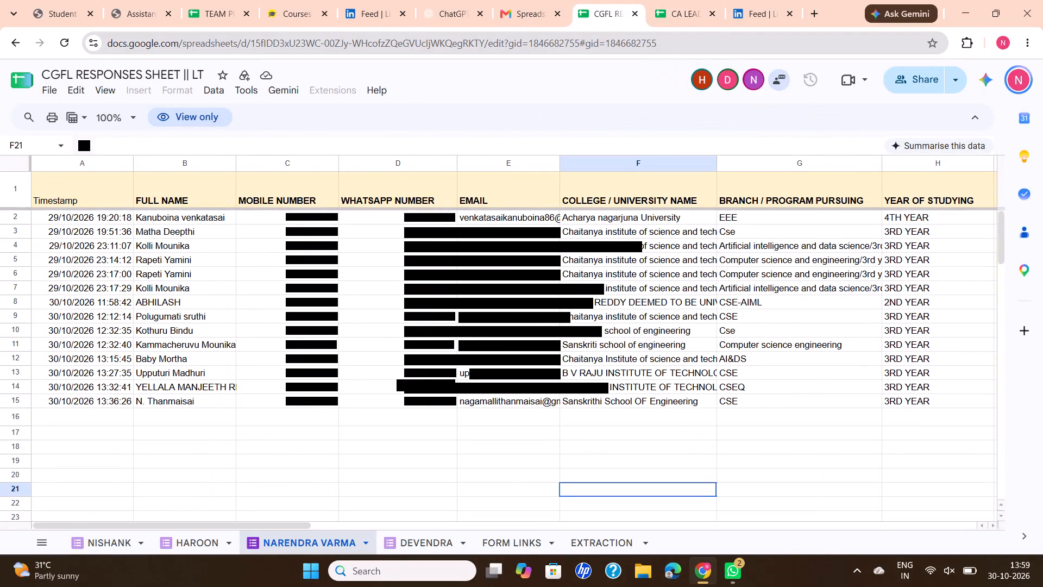
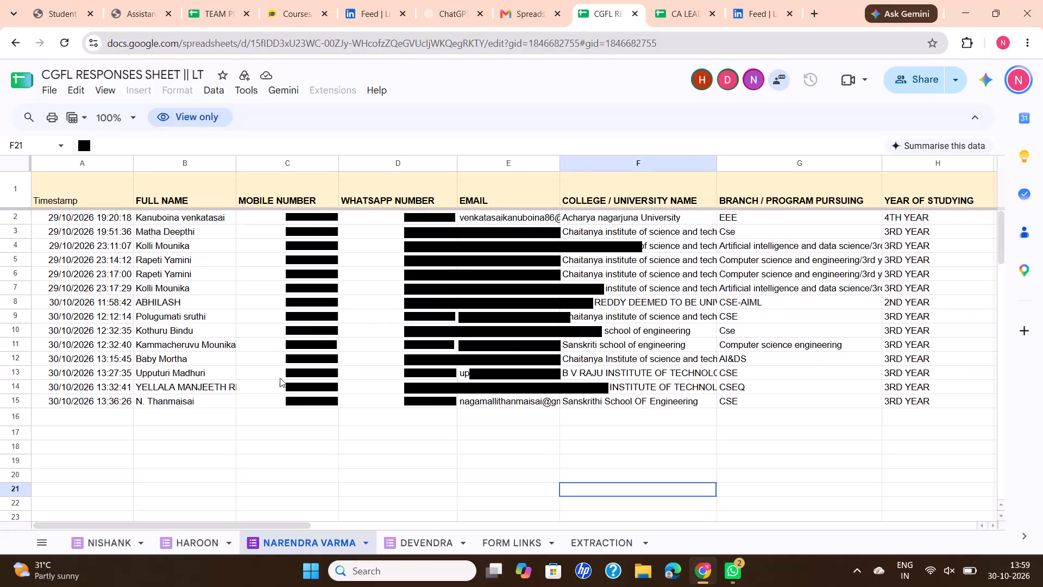
left_click_drag(148, 301, 158, 339)
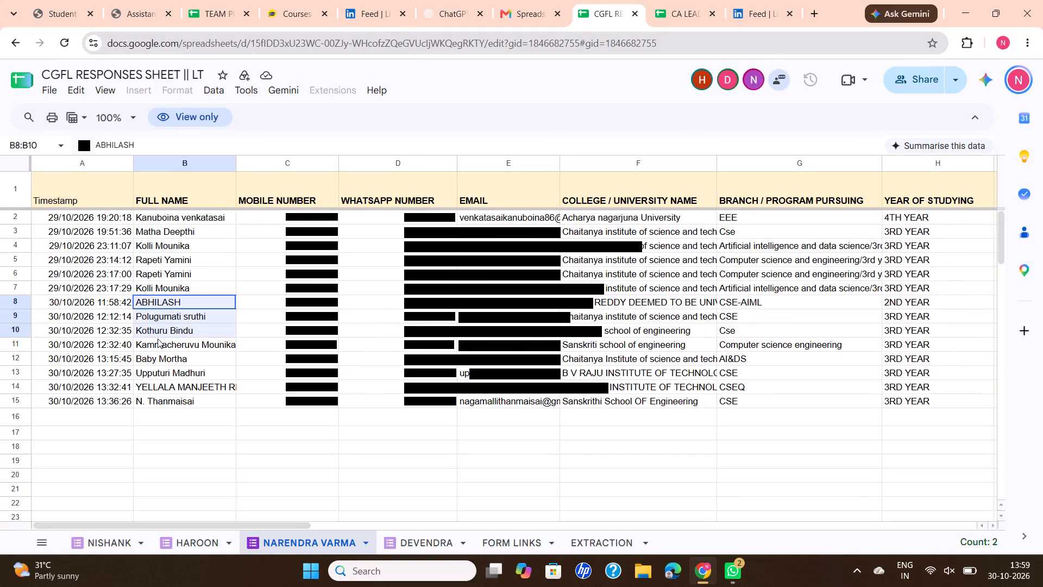
left_click_drag(158, 339, 156, 397)
left_click(170, 416)
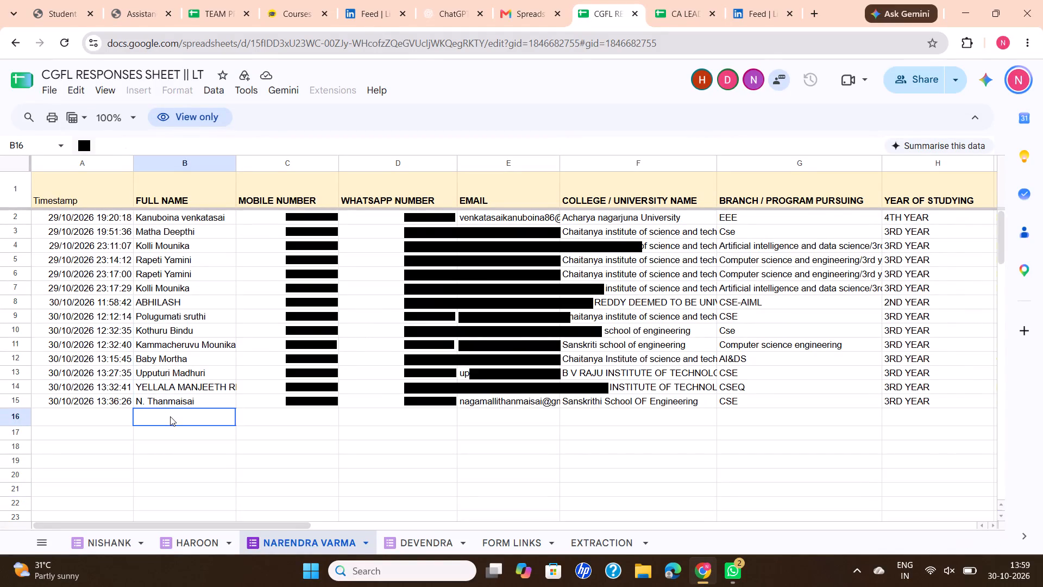
scroll(170, 416, "right", 1)
scroll(257, 364, "up", 1)
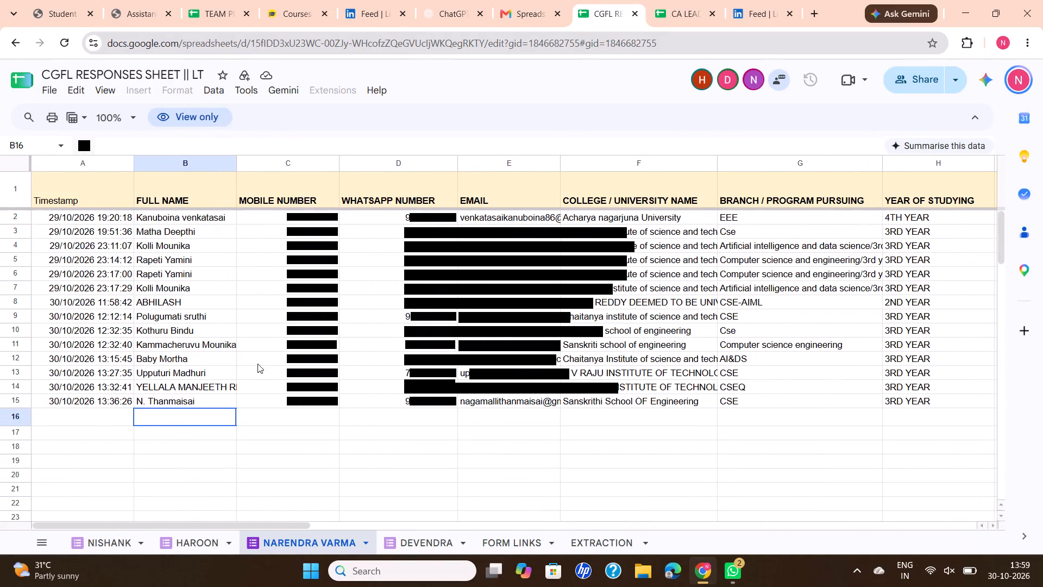
left_click(185, 538)
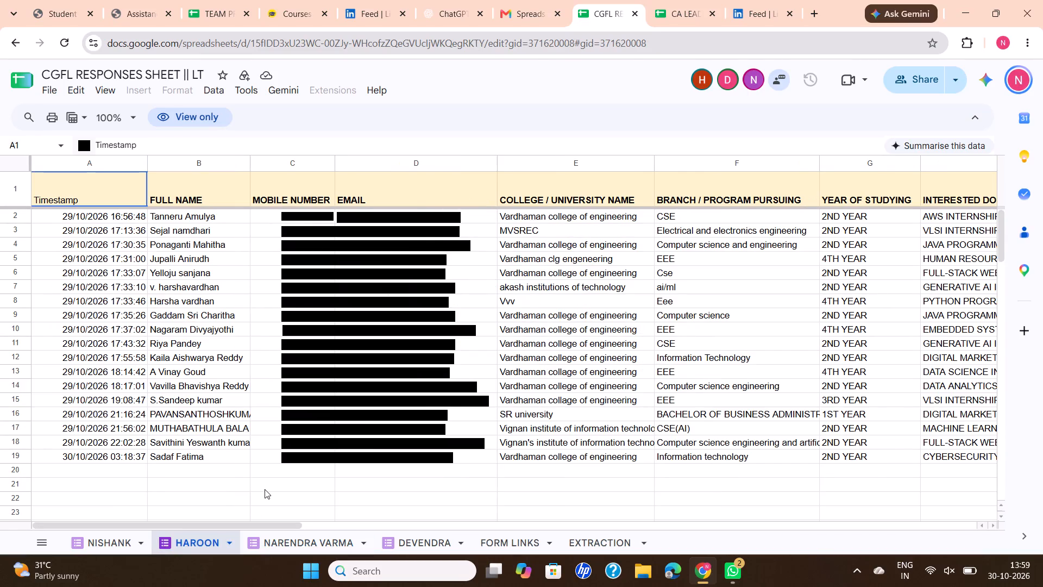
scroll(265, 489, "up", 1)
left_click(328, 544)
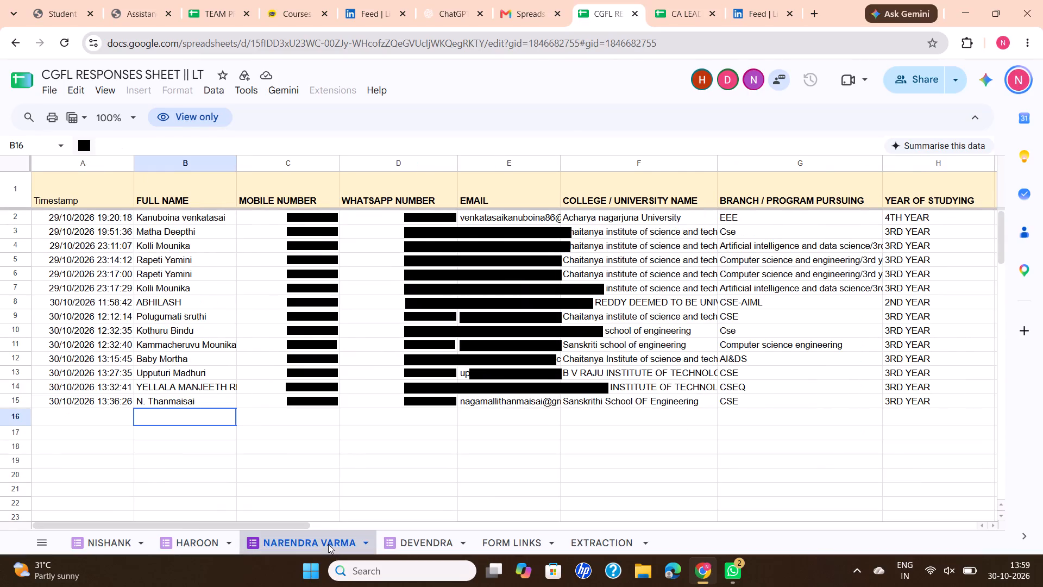
scroll(354, 445, "up", 1)
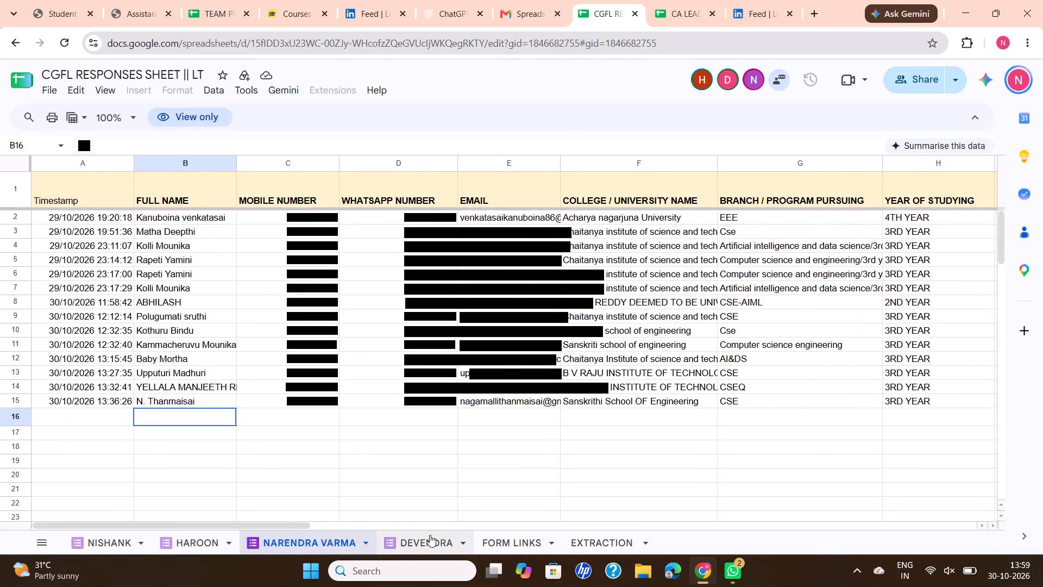
left_click(430, 535)
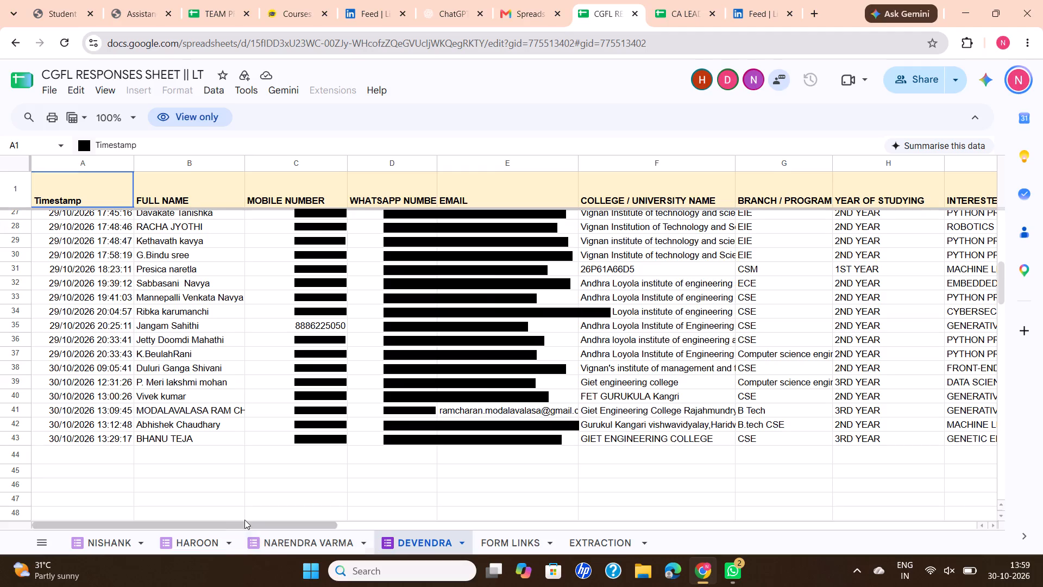
left_click(284, 542)
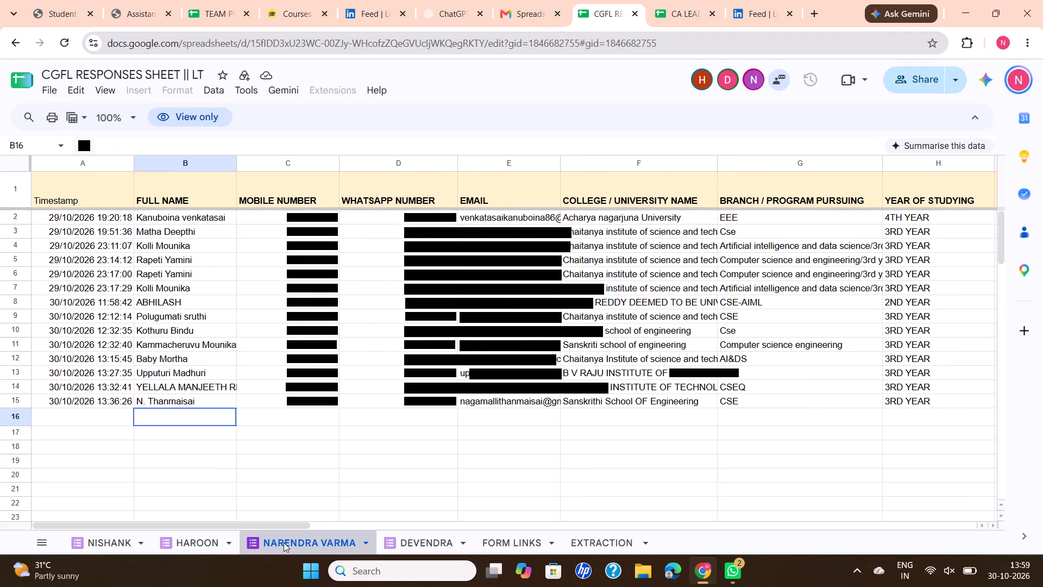
scroll(353, 484, "up", 1)
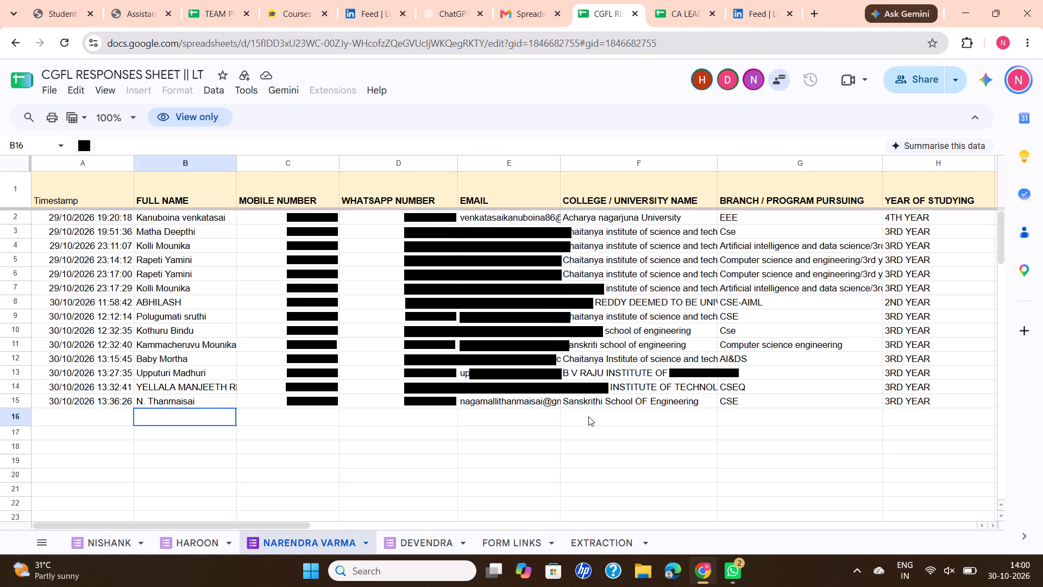
left_click(686, 18)
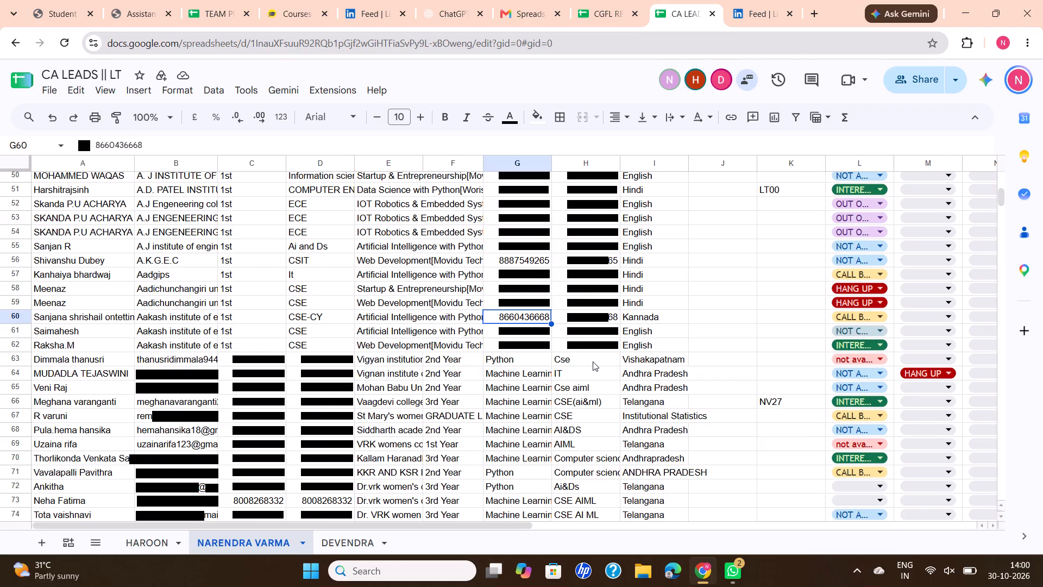
scroll(637, 331, "left", 3)
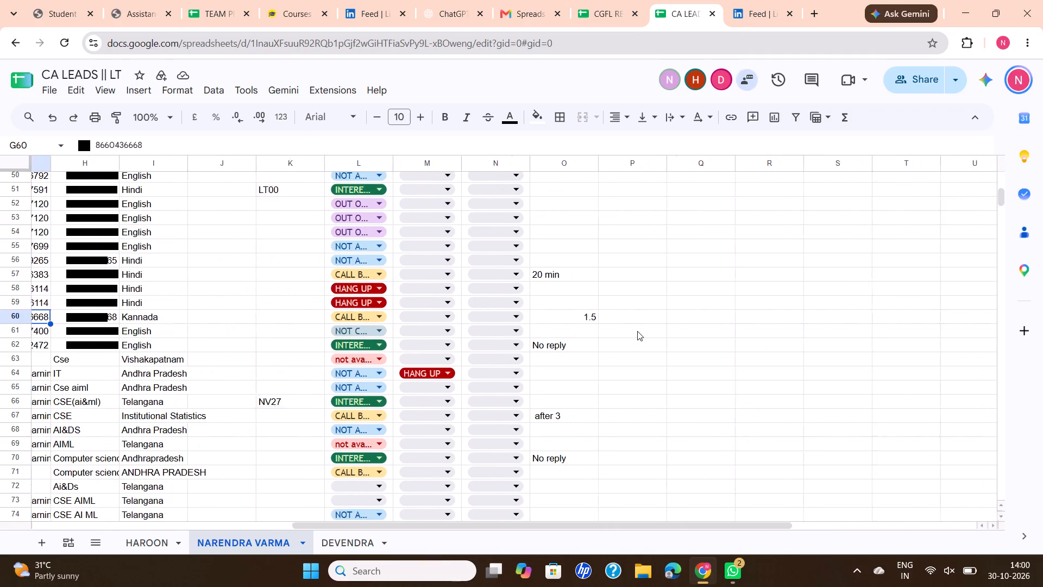
scroll(448, 325, "down", 3)
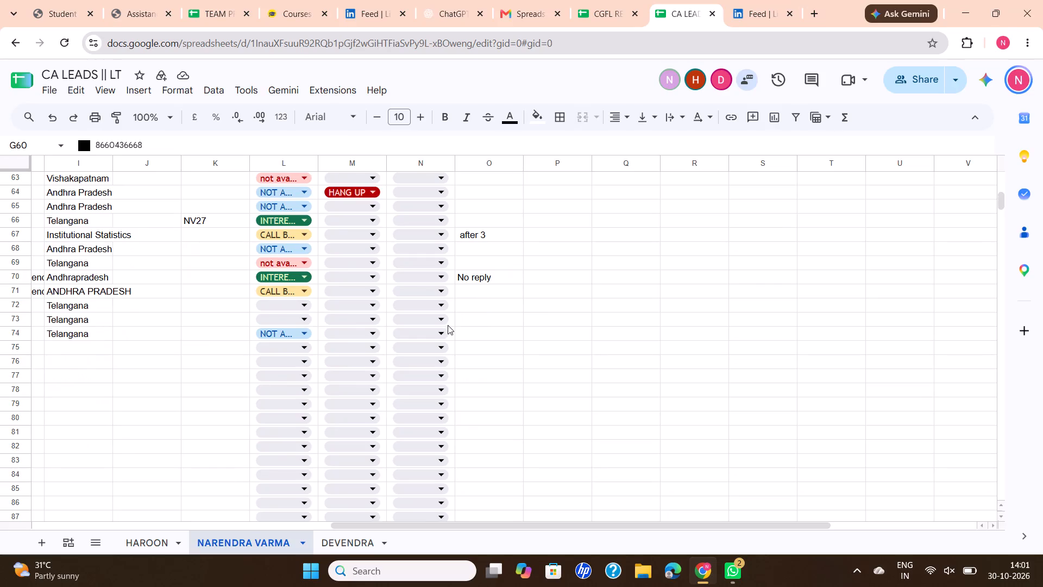
scroll(448, 325, "up", 1)
scroll(448, 325, "down", 1)
scroll(448, 325, "up", 1)
scroll(448, 325, "right", 7)
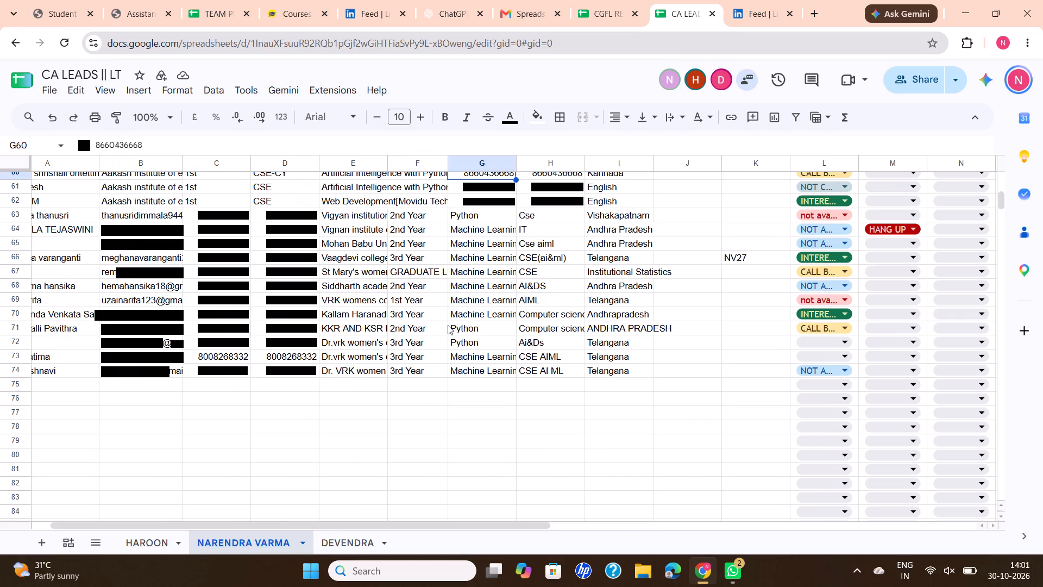
scroll(448, 325, "up", 1)
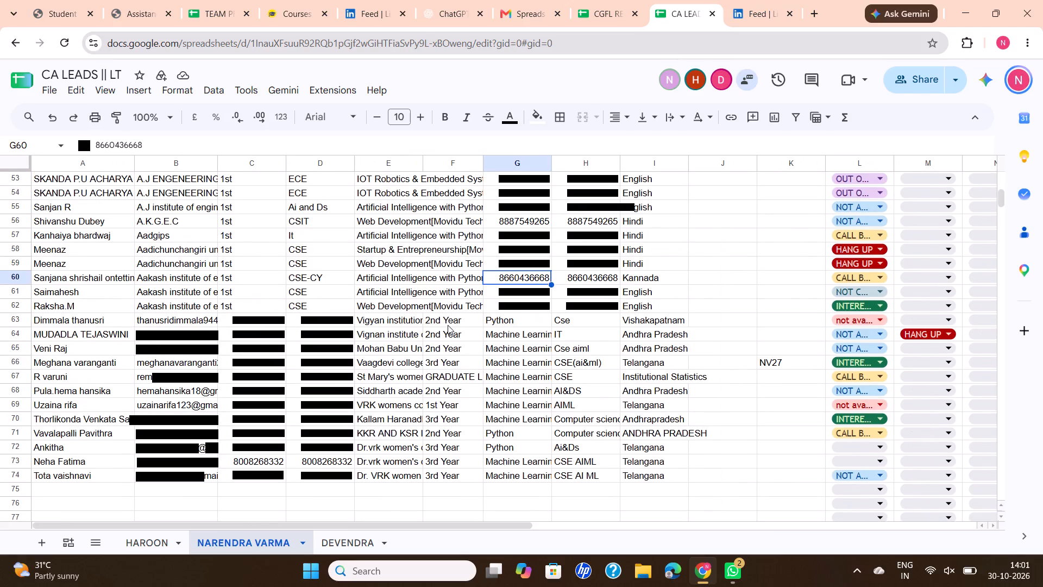
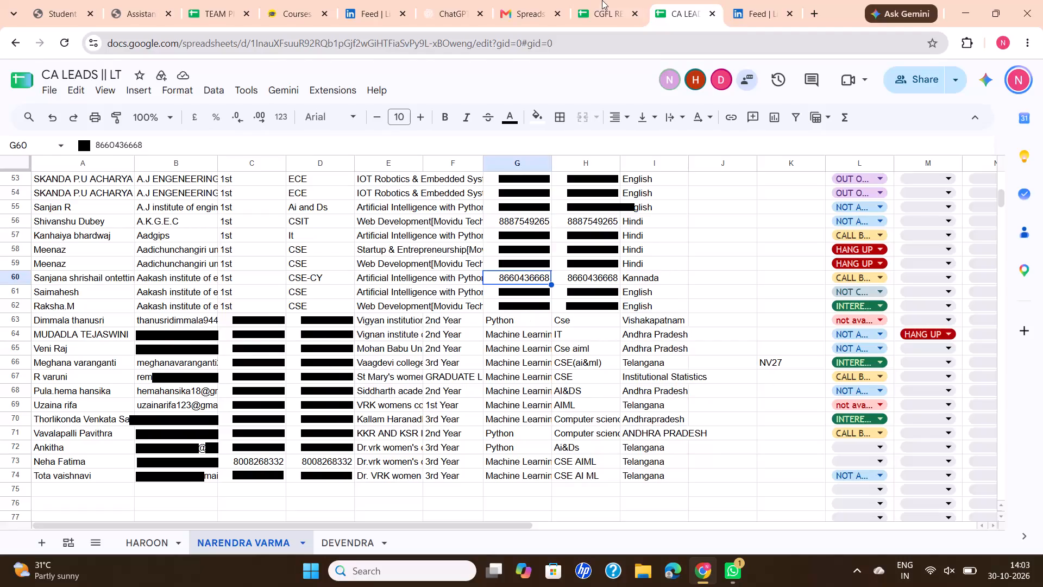
left_click(602, 0)
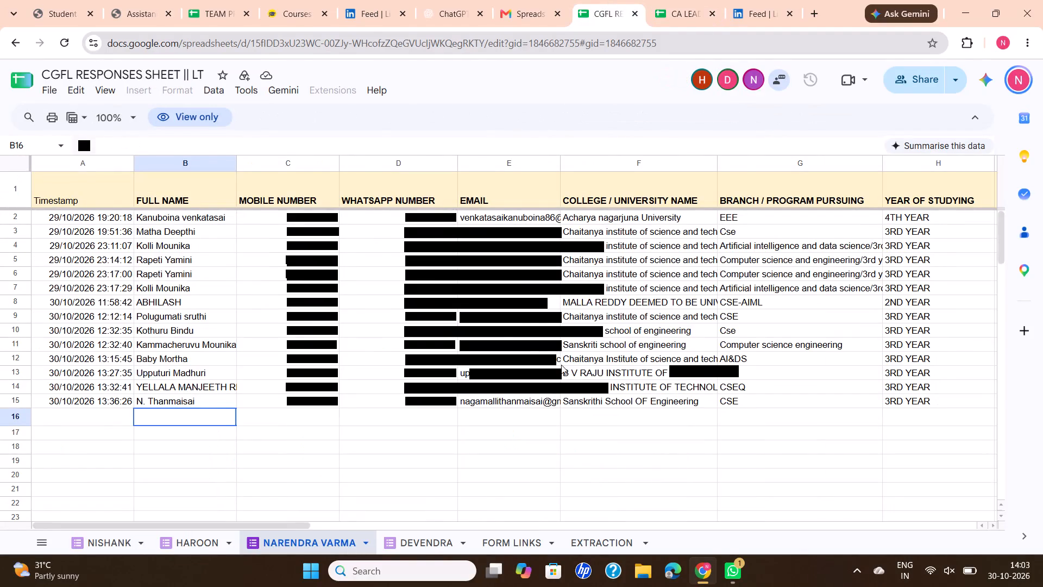
scroll(561, 365, "left", 6)
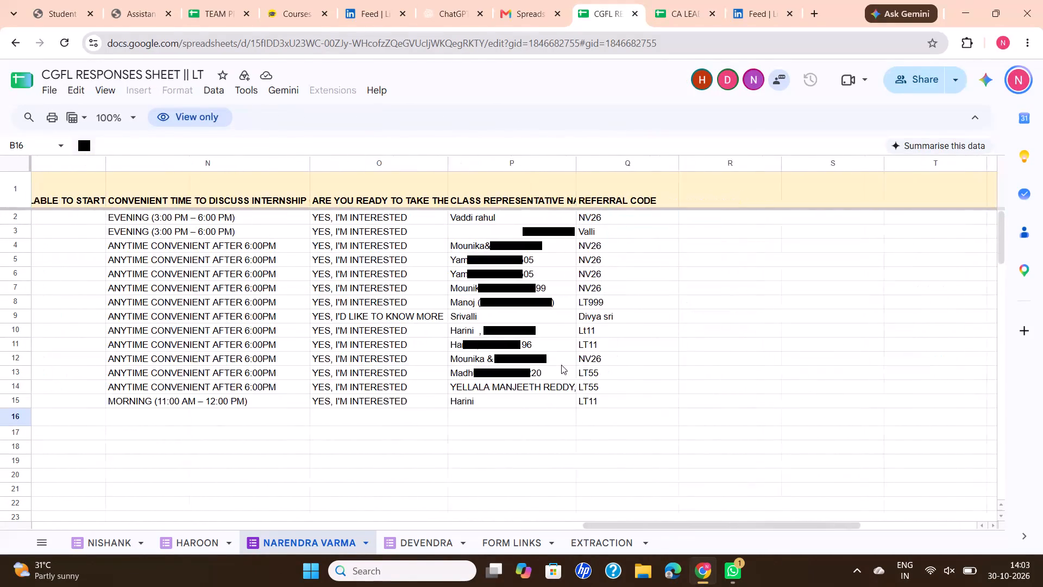
scroll(561, 365, "left", 1)
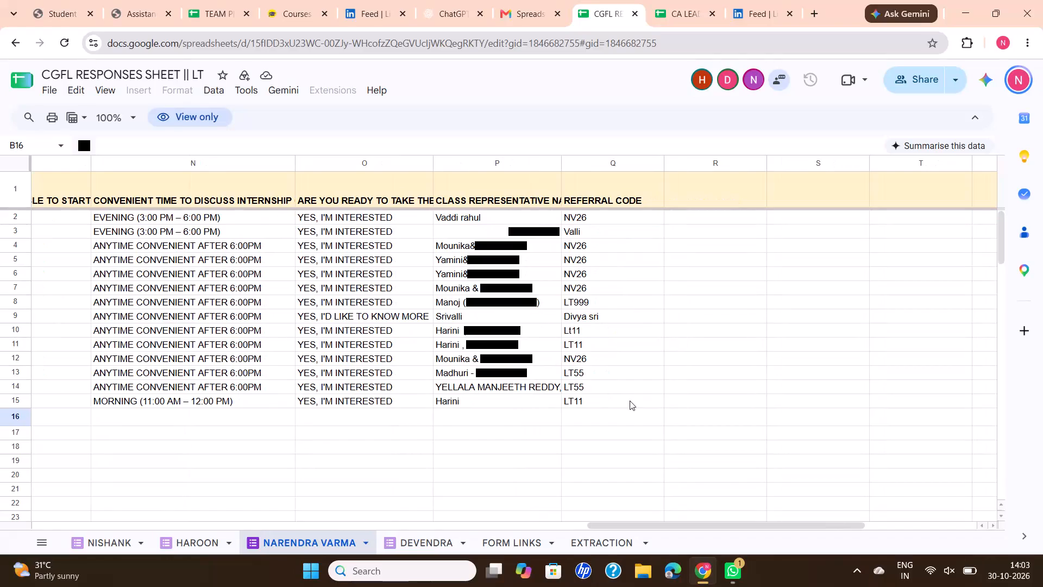
scroll(657, 386, "up", 1)
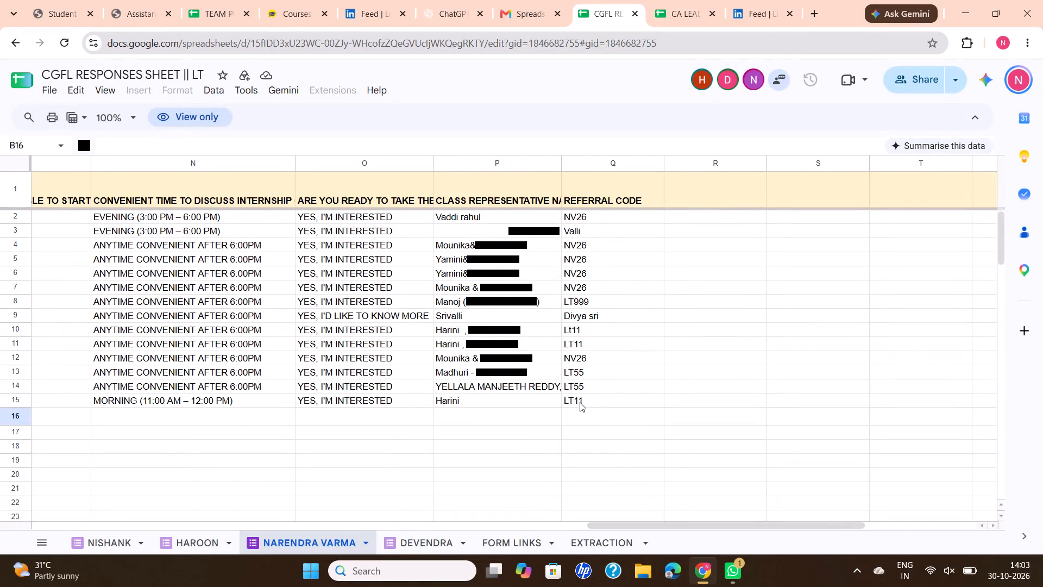
scroll(587, 331, "right", 10)
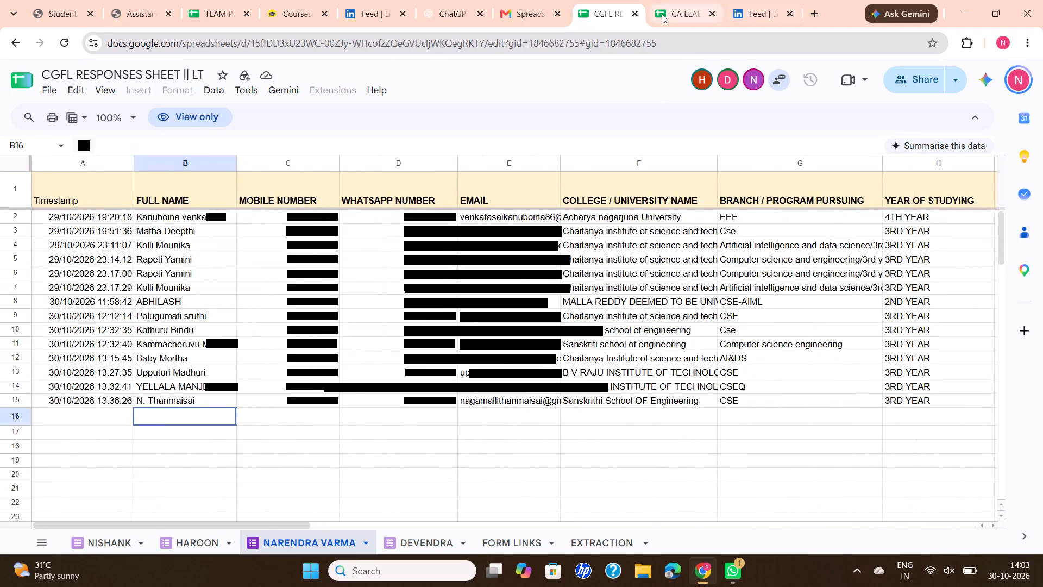
left_click(662, 14)
scroll(527, 272, "up", 15)
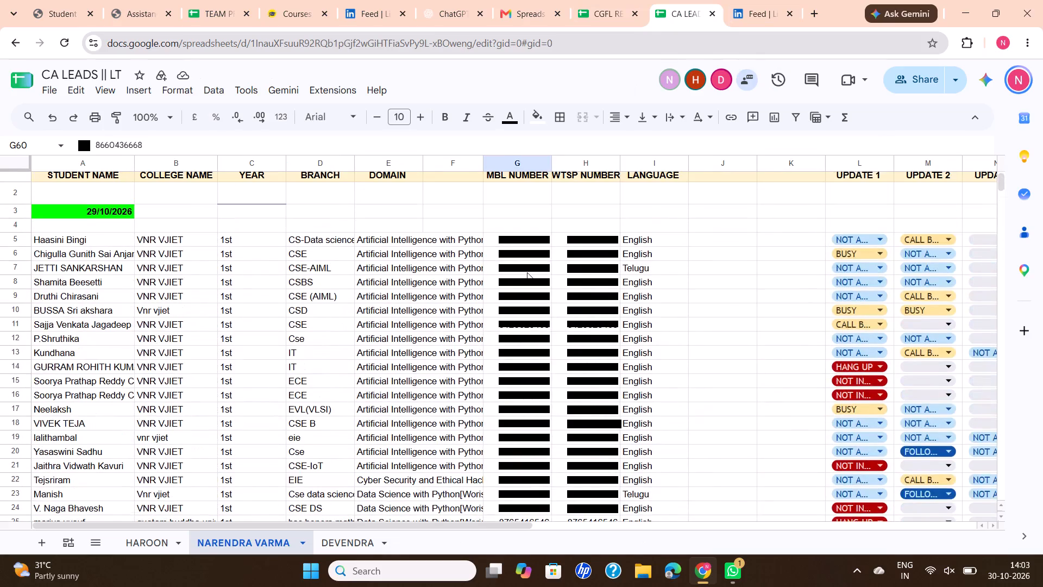
scroll(527, 272, "up", 2)
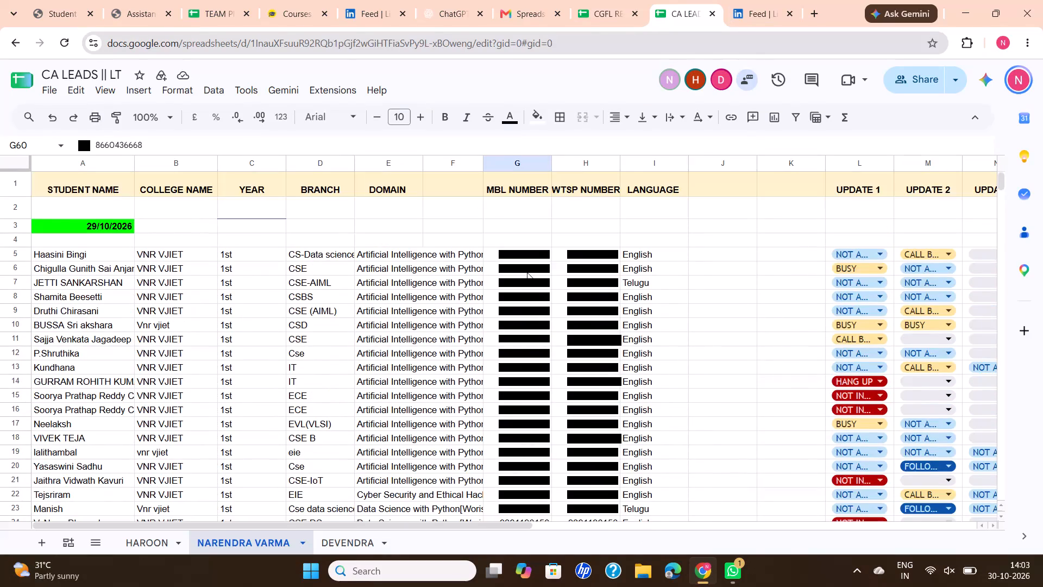
scroll(535, 278, "right", 4)
scroll(535, 278, "up", 3)
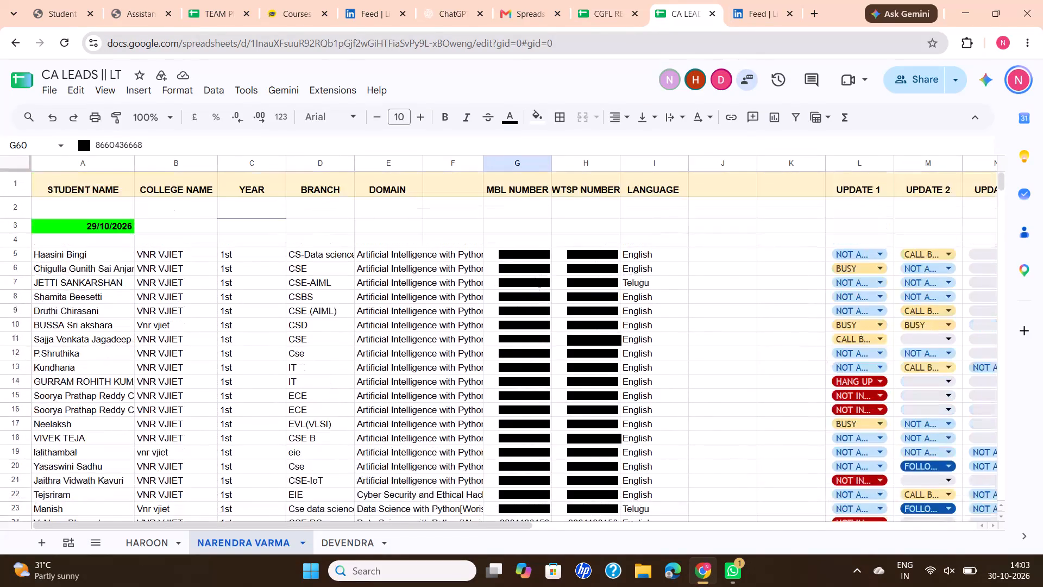
scroll(316, 288, "down", 1)
scroll(316, 288, "right", 2)
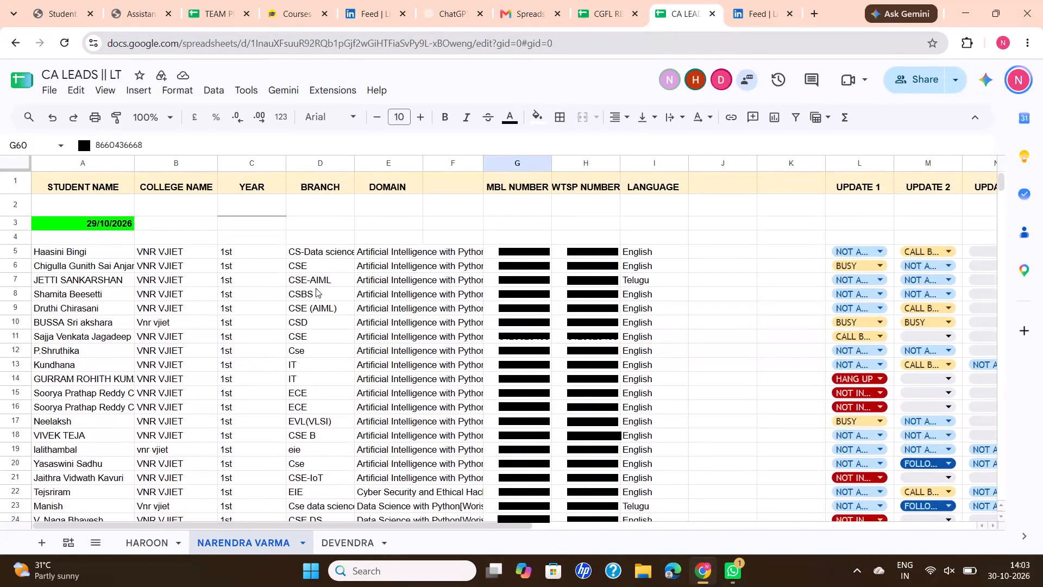
scroll(316, 288, "down", 5)
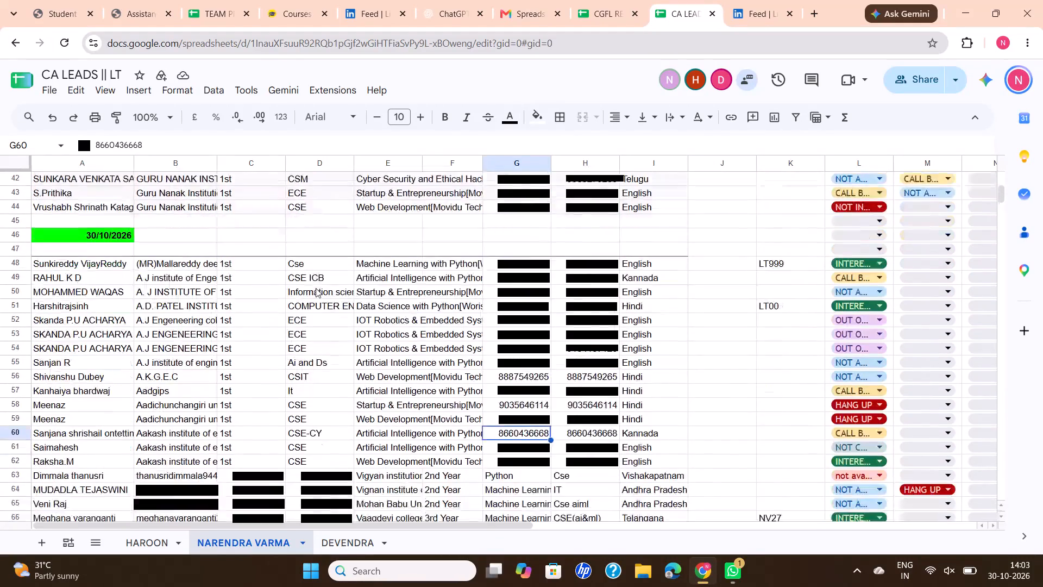
scroll(316, 288, "down", 3)
scroll(316, 288, "up", 15)
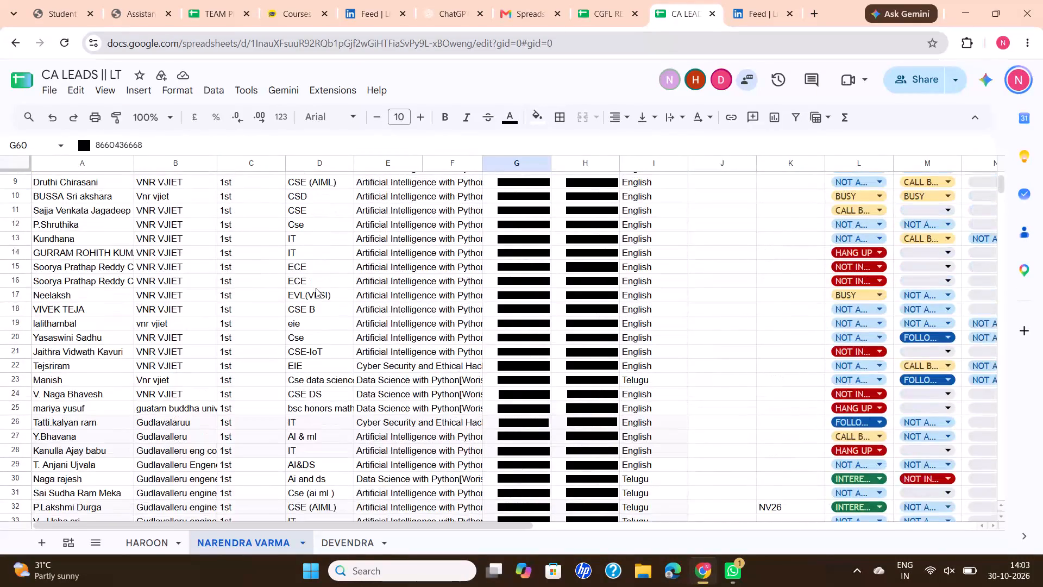
scroll(316, 288, "left", 5)
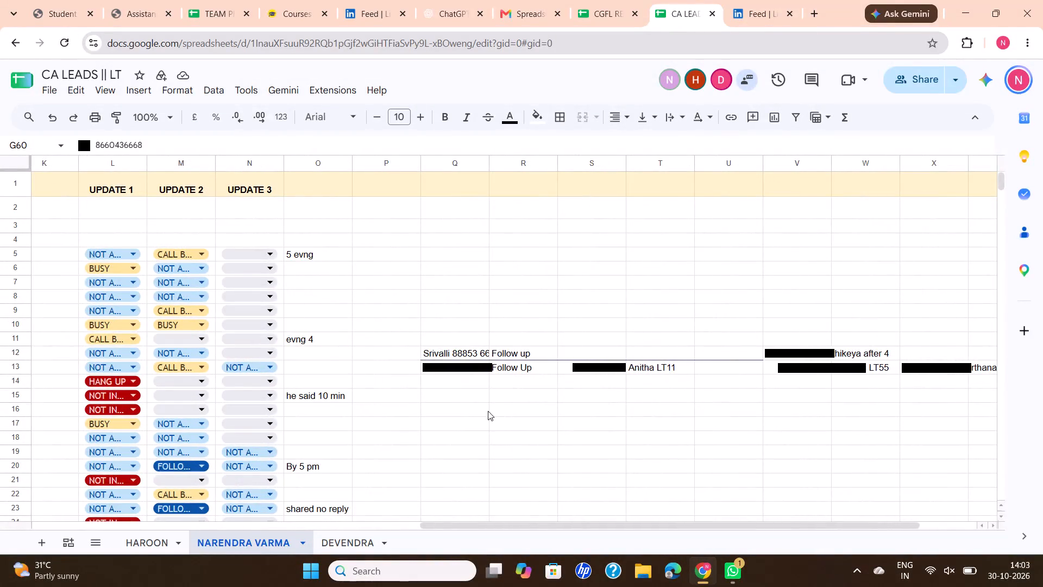
scroll(488, 411, "left", 2)
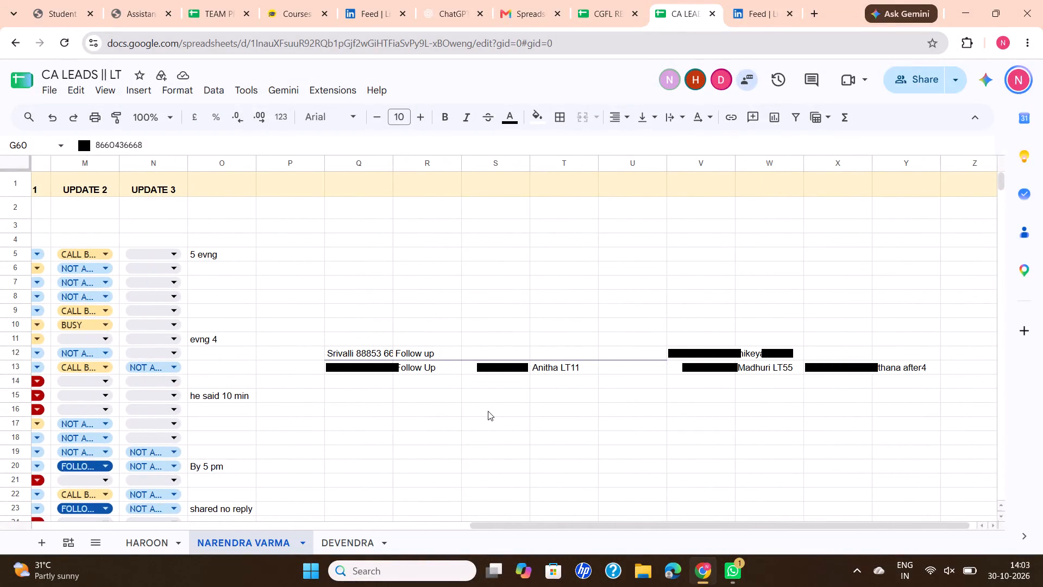
scroll(488, 411, "left", 1)
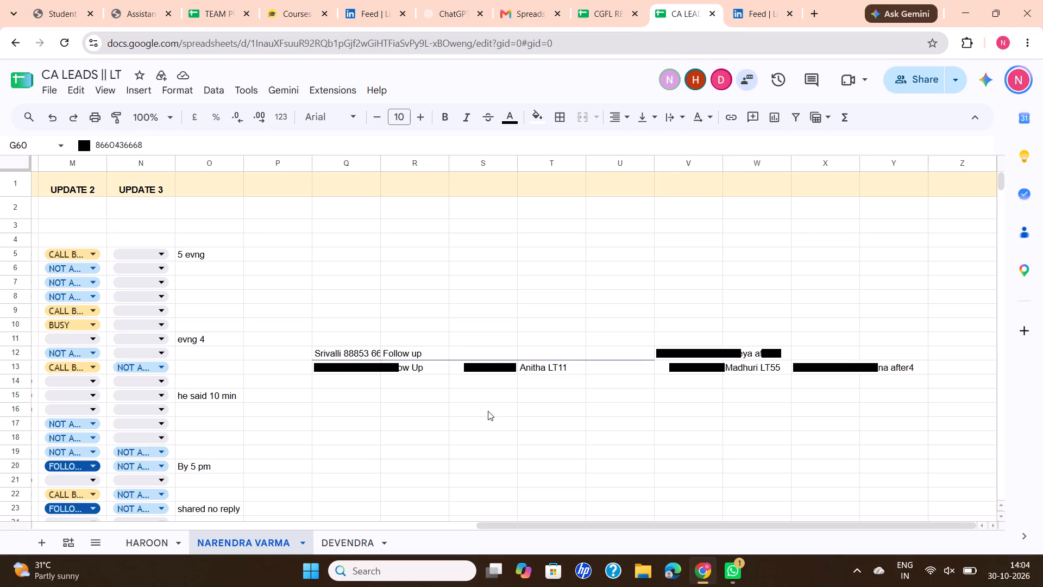
scroll(488, 411, "up", 1)
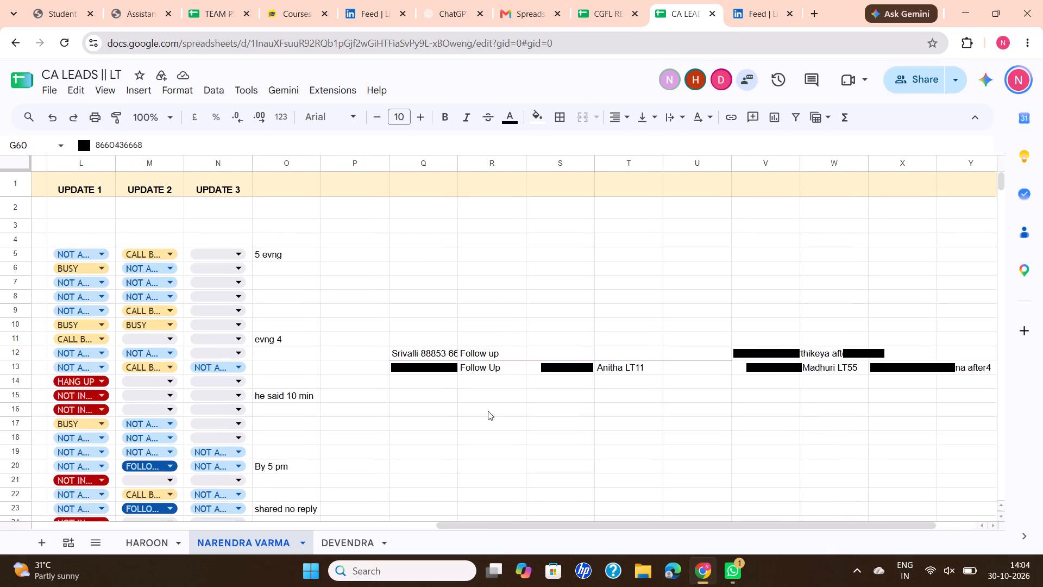
scroll(488, 411, "left", 1)
scroll(488, 411, "right", 11)
scroll(488, 411, "down", 1)
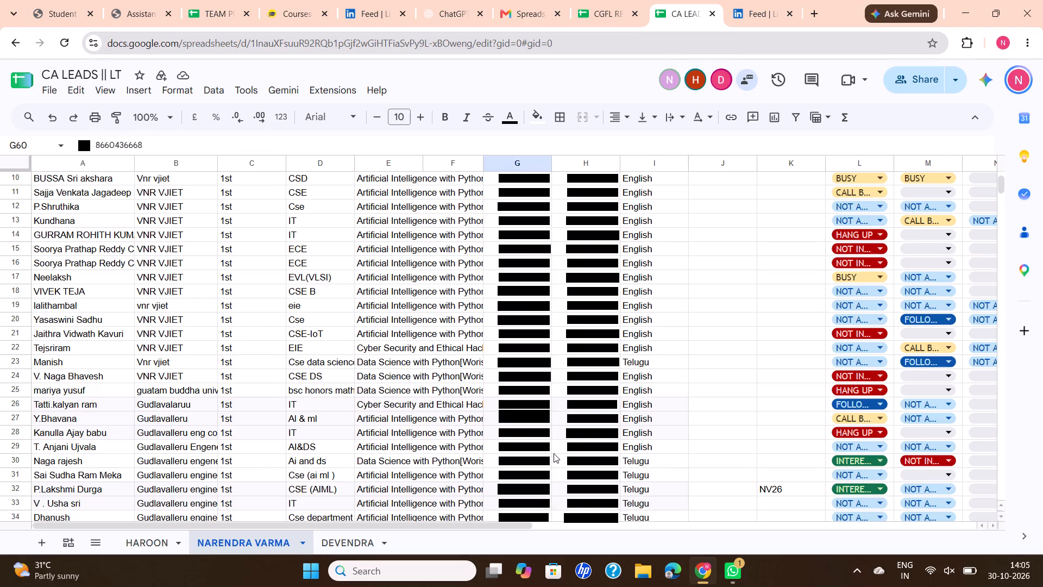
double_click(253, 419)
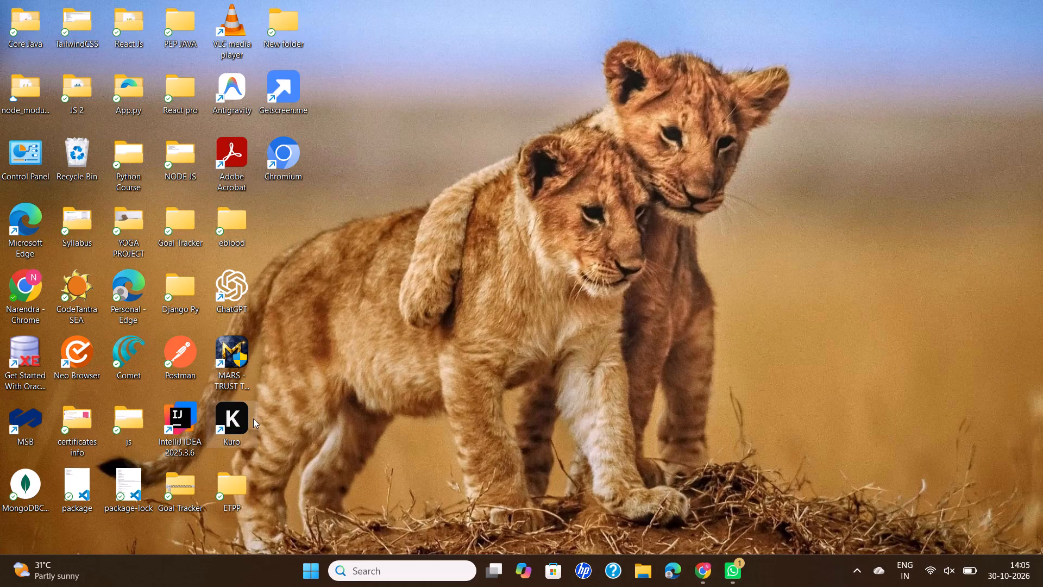
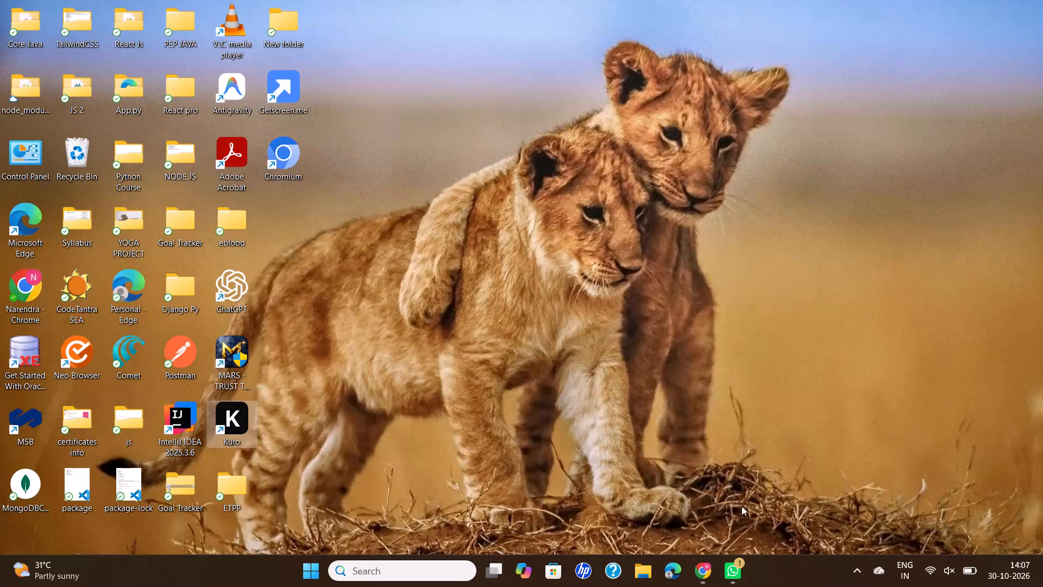
left_click(695, 583)
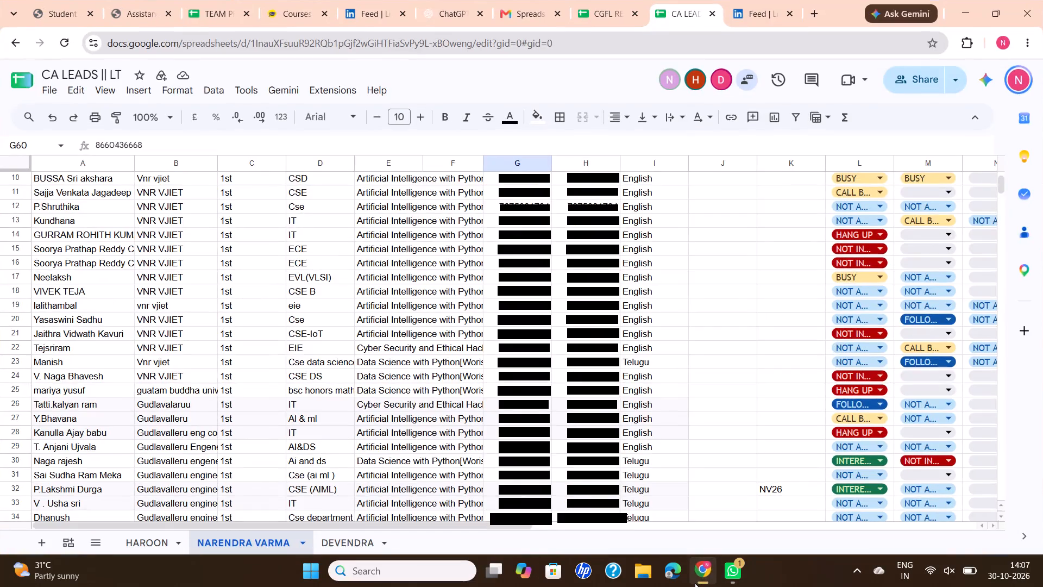
scroll(690, 451, "up", 5)
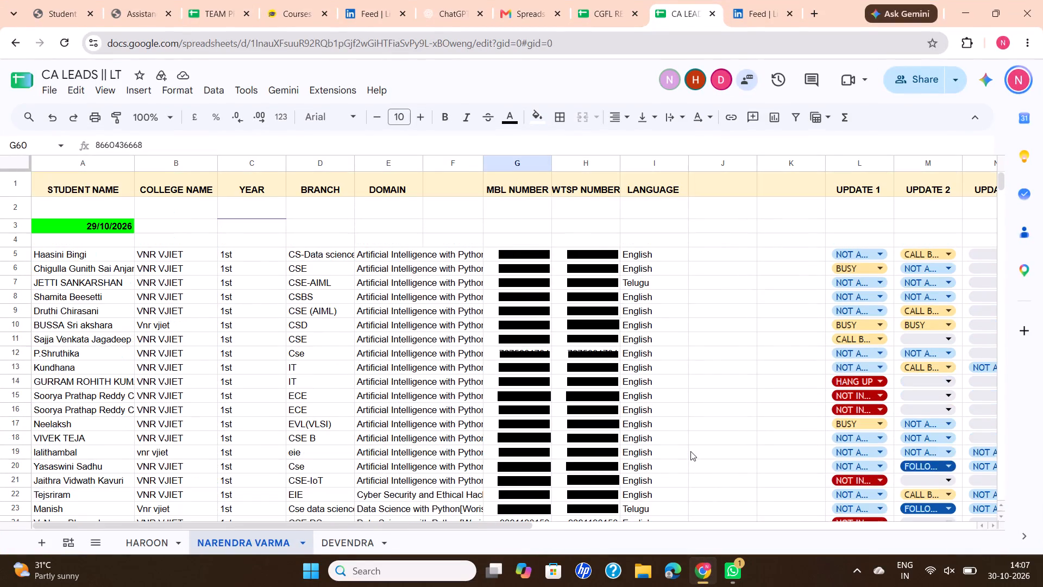
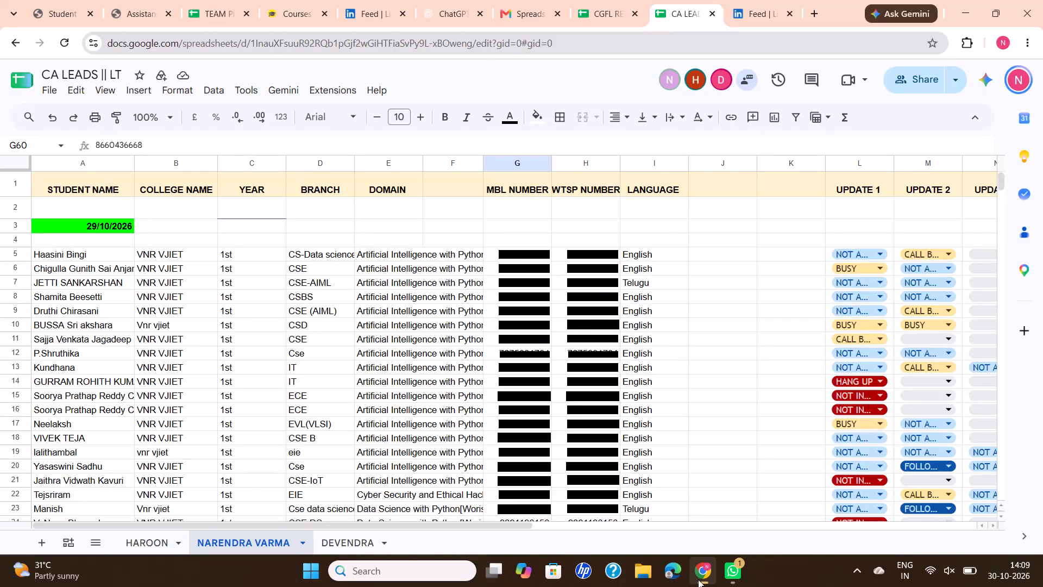
Examine the 29/10/2026 leads' details against their UPDATE 1 to UPDATE 3 statuses, call-back notes and the follow-up entries beside them.
left_click(657, 466)
left_click(641, 451)
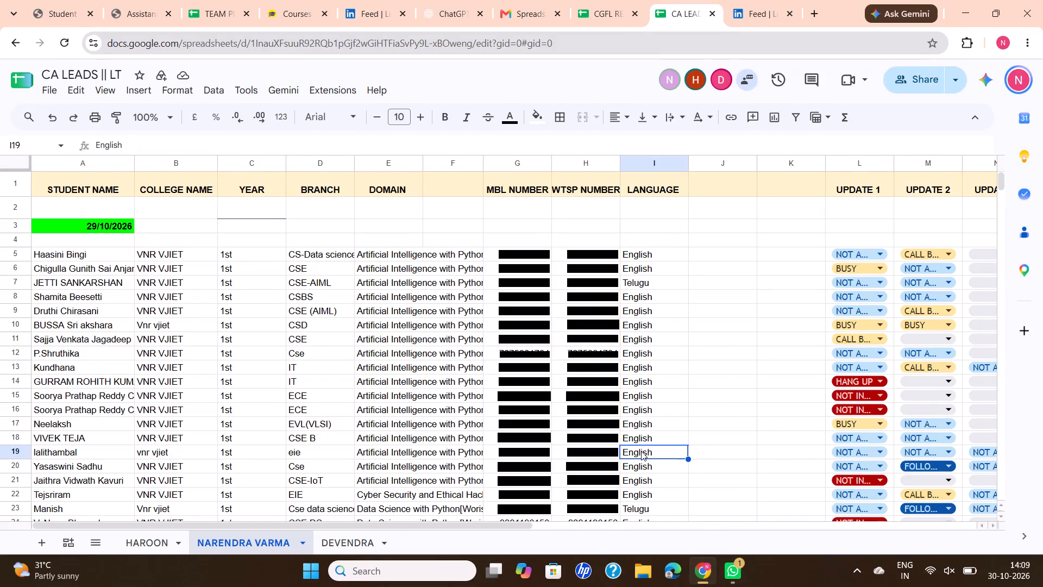
scroll(641, 451, "left", 4)
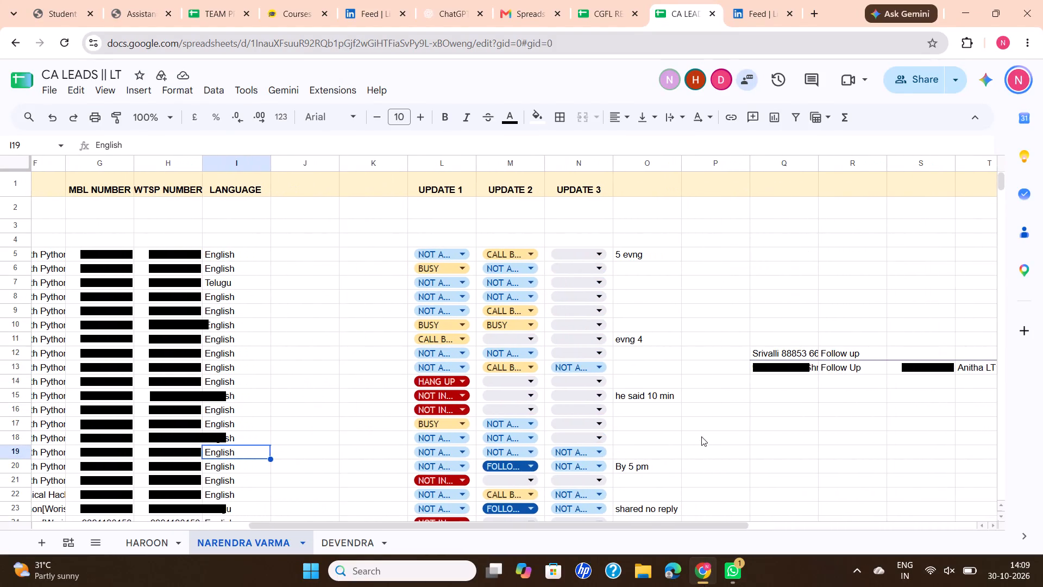
left_click(701, 436)
scroll(701, 436, "down", 1)
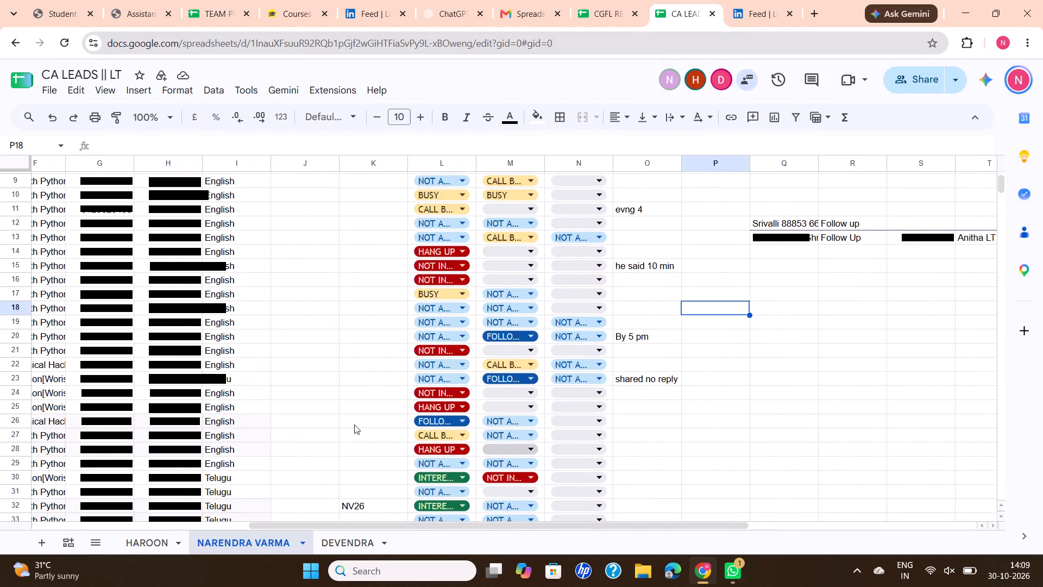
scroll(354, 424, "up", 4)
scroll(354, 424, "right", 3)
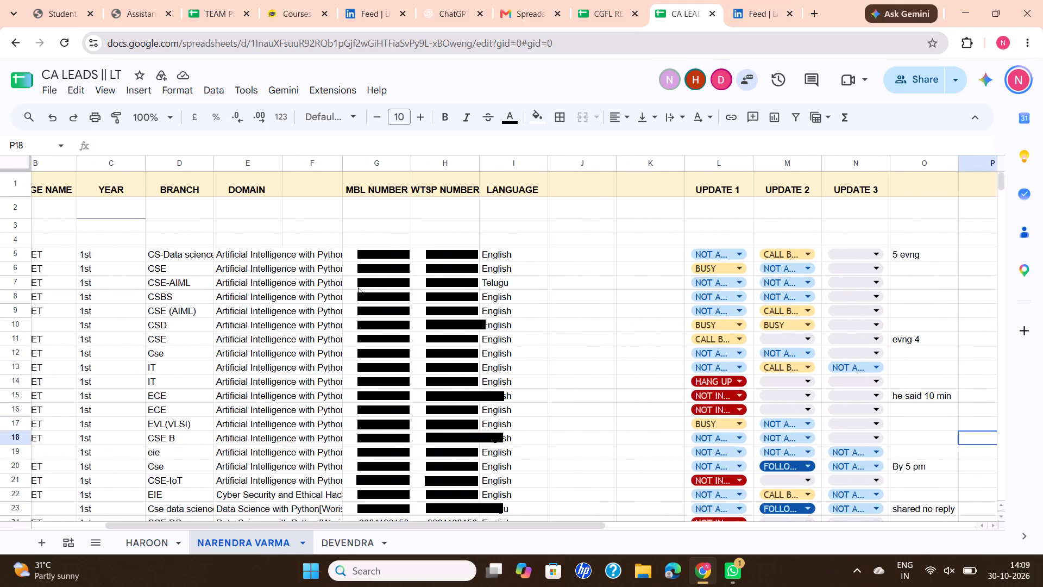
left_click(358, 288)
left_click(268, 247)
scroll(268, 247, "right", 3)
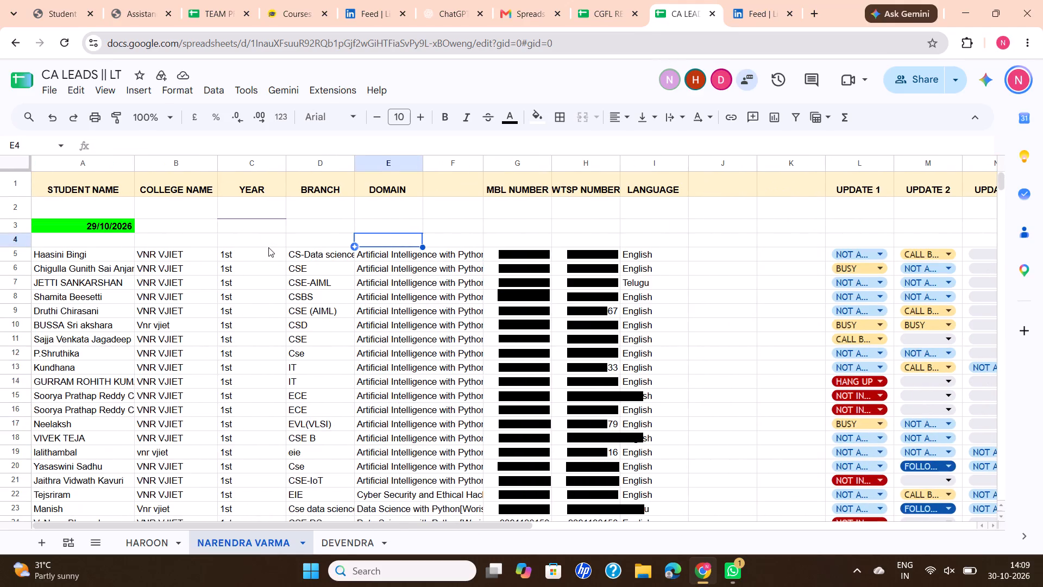
scroll(268, 247, "up", 3)
scroll(268, 247, "left", 6)
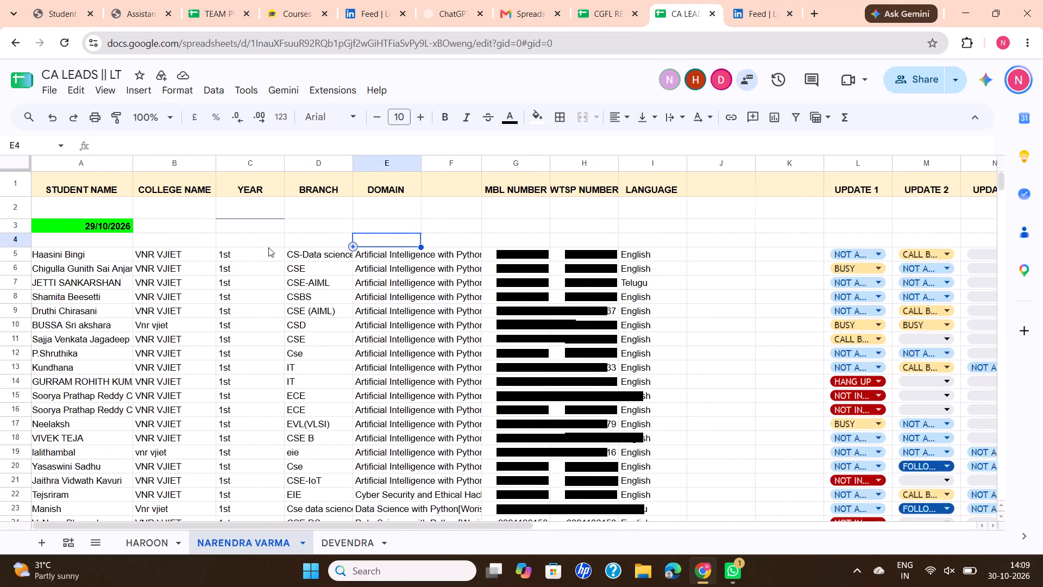
scroll(268, 247, "left", 4)
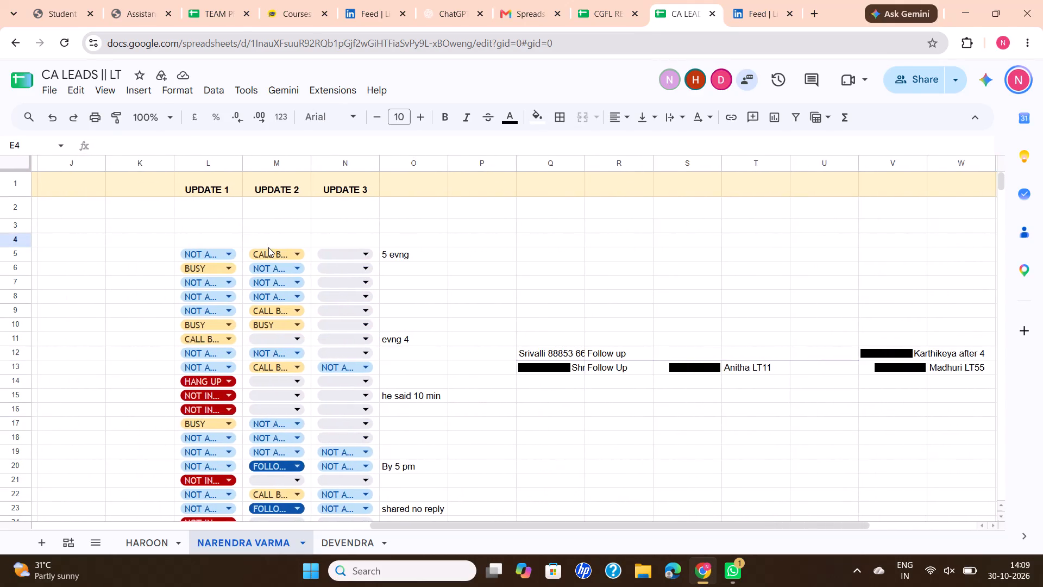
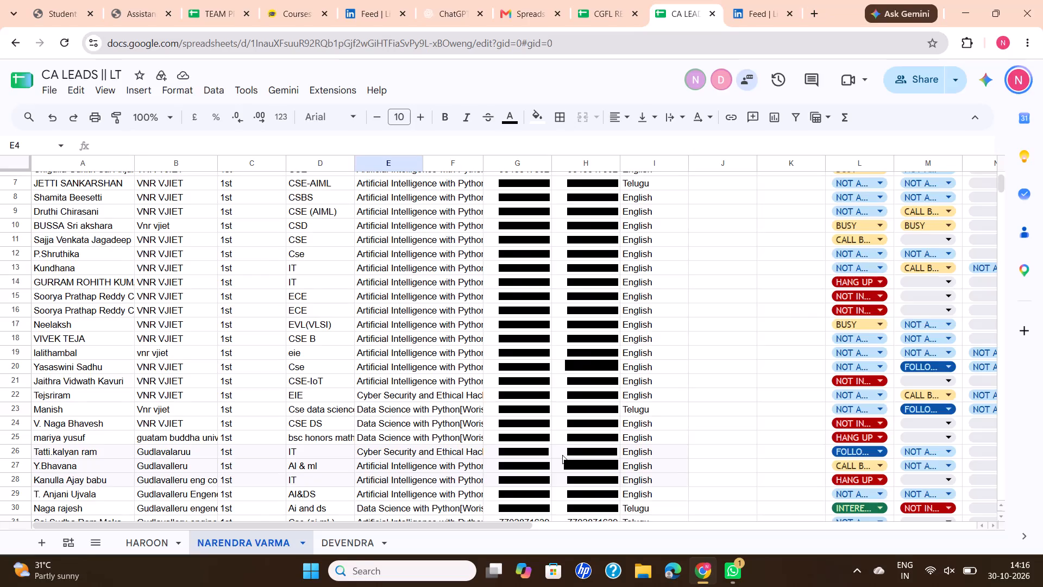
Switch to CGFL RESPONSES SHEET and examine the newest DEVENDRA responses across all columns, through to REFERRAL CODE and Status.
left_click(589, 18)
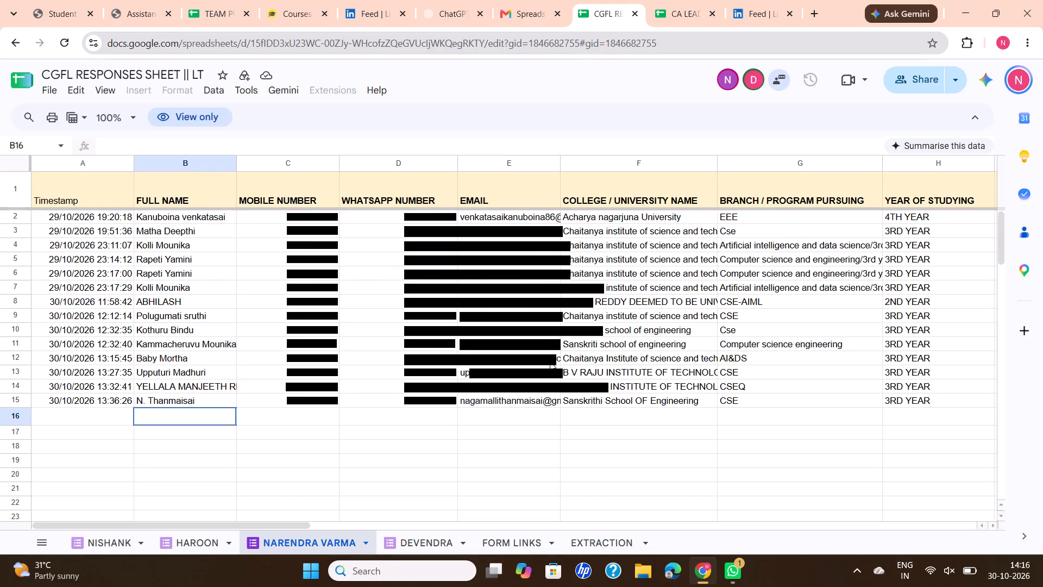
scroll(550, 361, "right", 1)
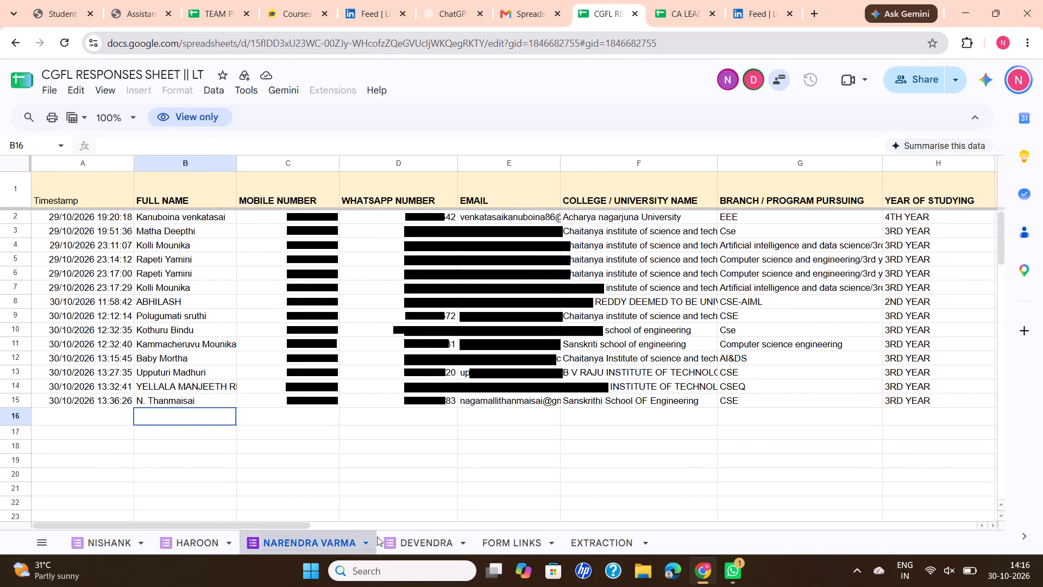
left_click(398, 536)
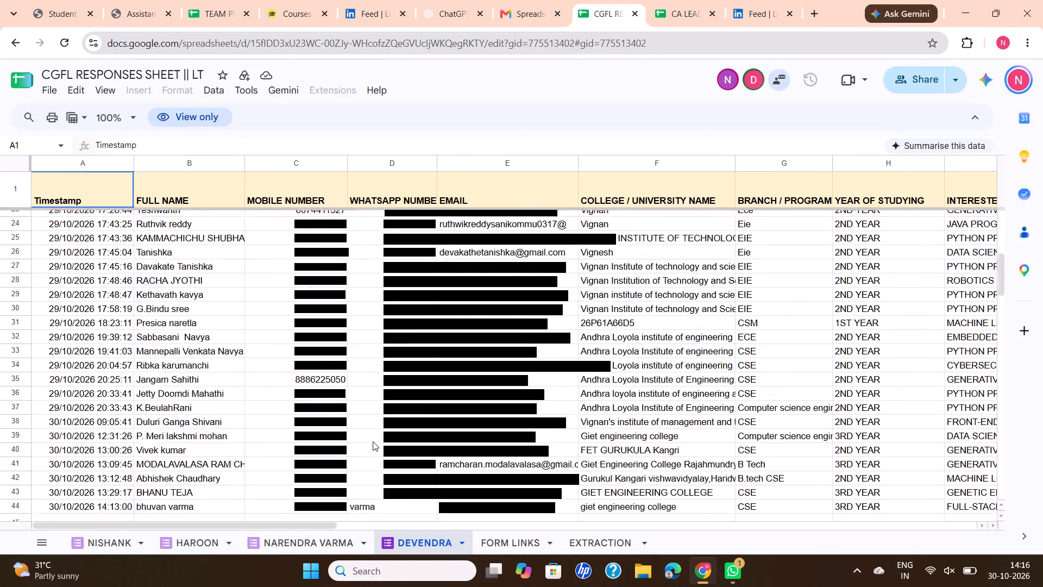
scroll(373, 441, "down", 2)
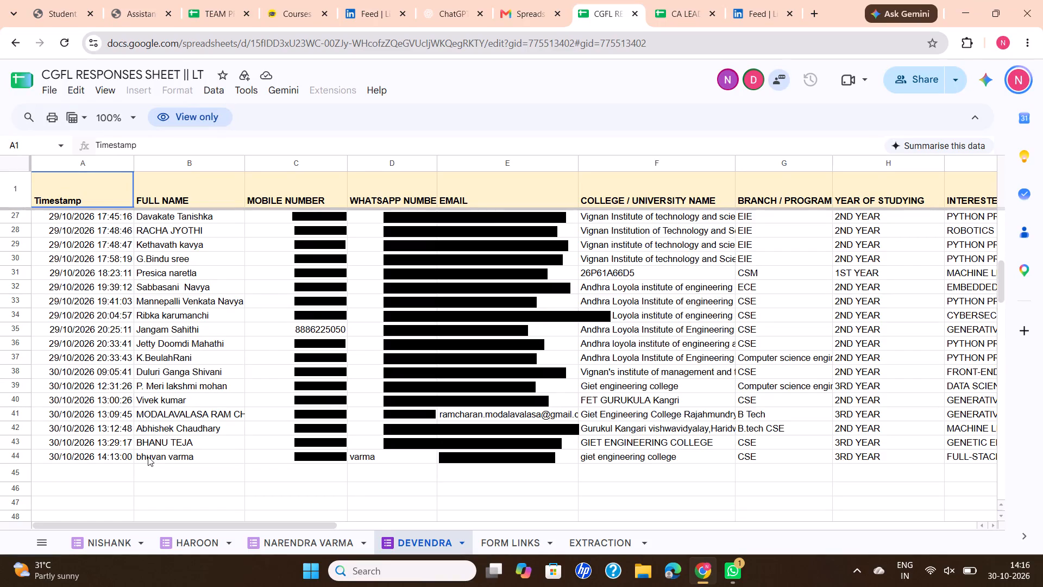
scroll(148, 457, "left", 5)
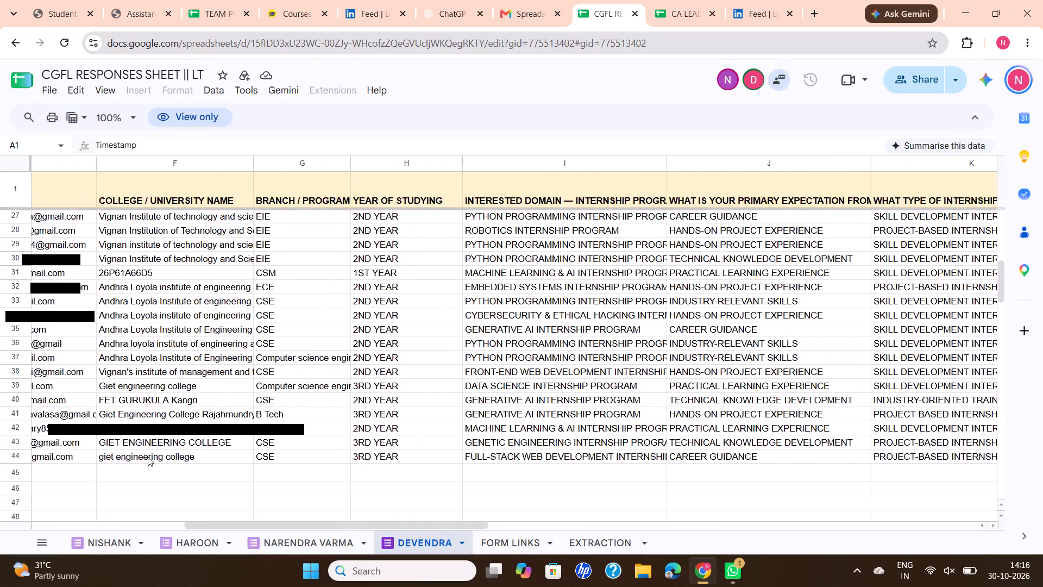
scroll(148, 457, "left", 6)
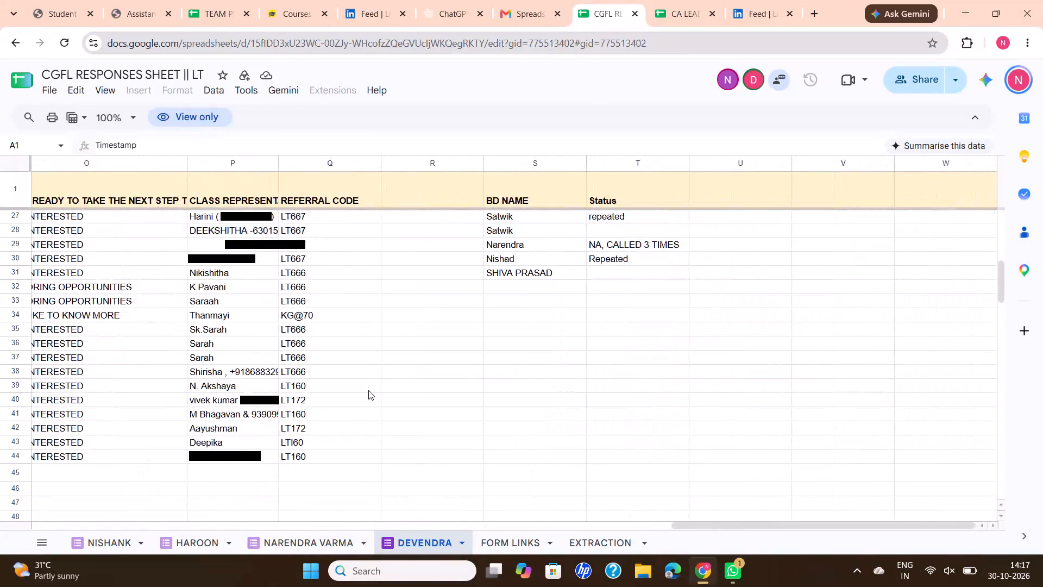
Review the referral codes, BD NAME and Status entries of the earlier DEVENDRA responses, back to the first row.
scroll(368, 390, "up", 3)
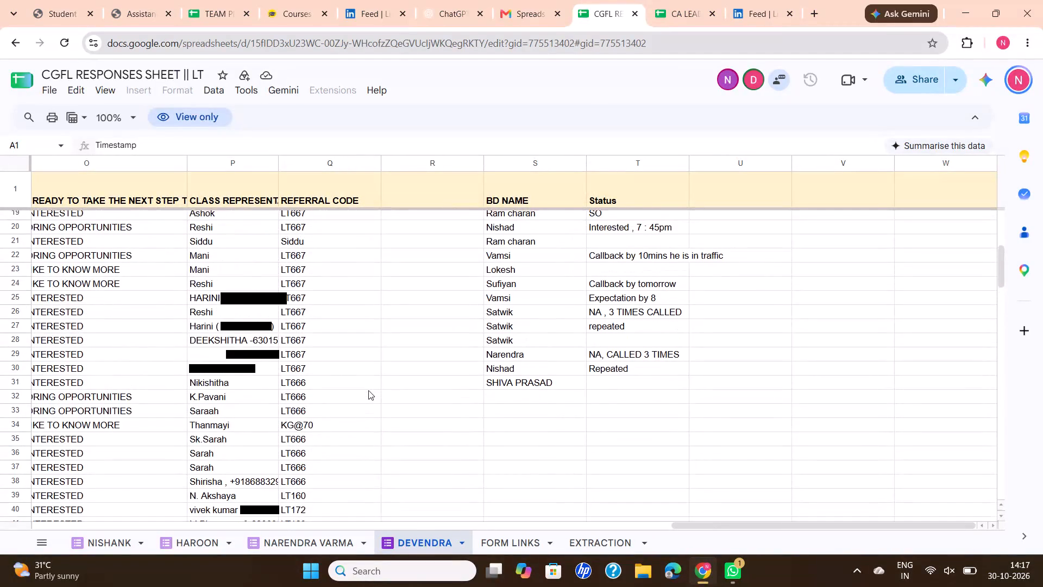
scroll(368, 390, "up", 2)
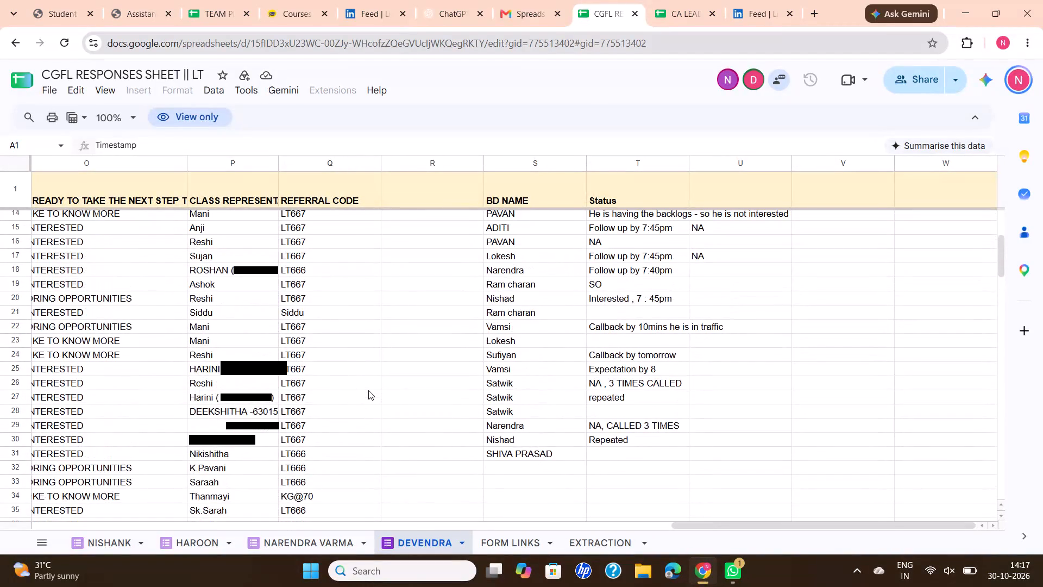
scroll(368, 390, "up", 5)
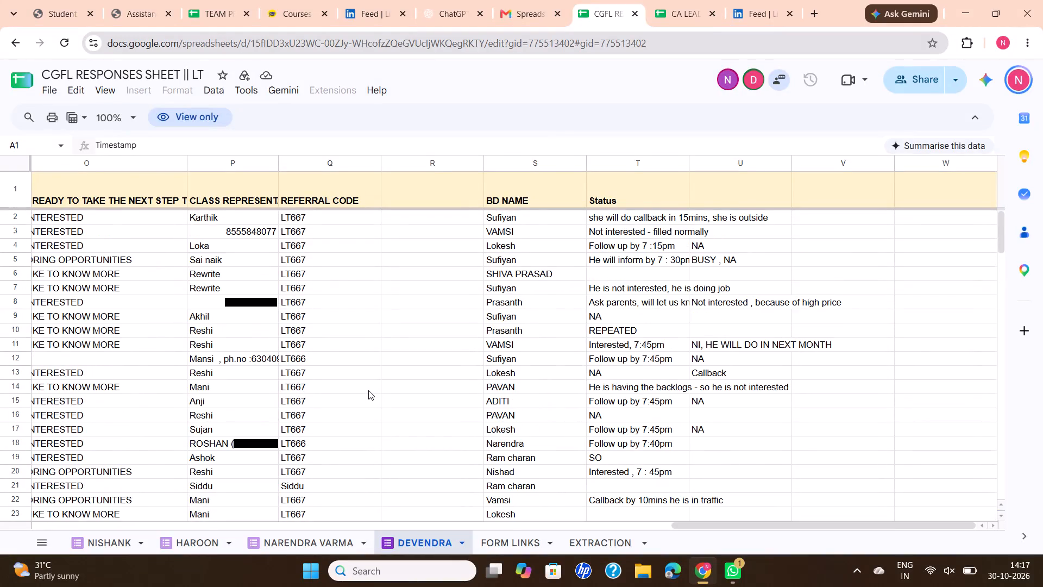
scroll(368, 390, "up", 1)
Examine the HAROON responses across their internship preferences, referral codes, BD Name and Status entries.
left_click(309, 536)
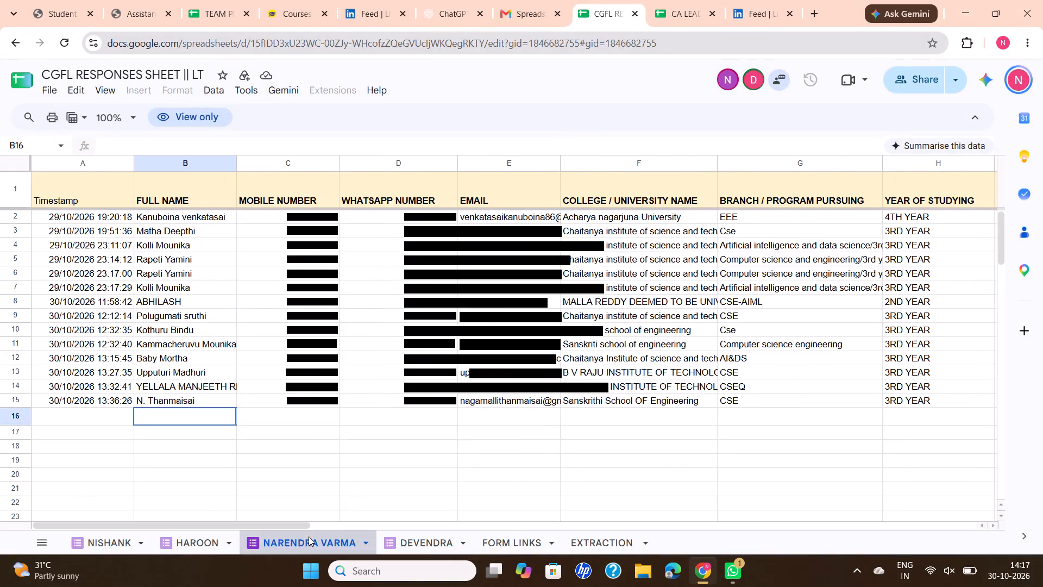
left_click(185, 538)
scroll(460, 434, "left", 4)
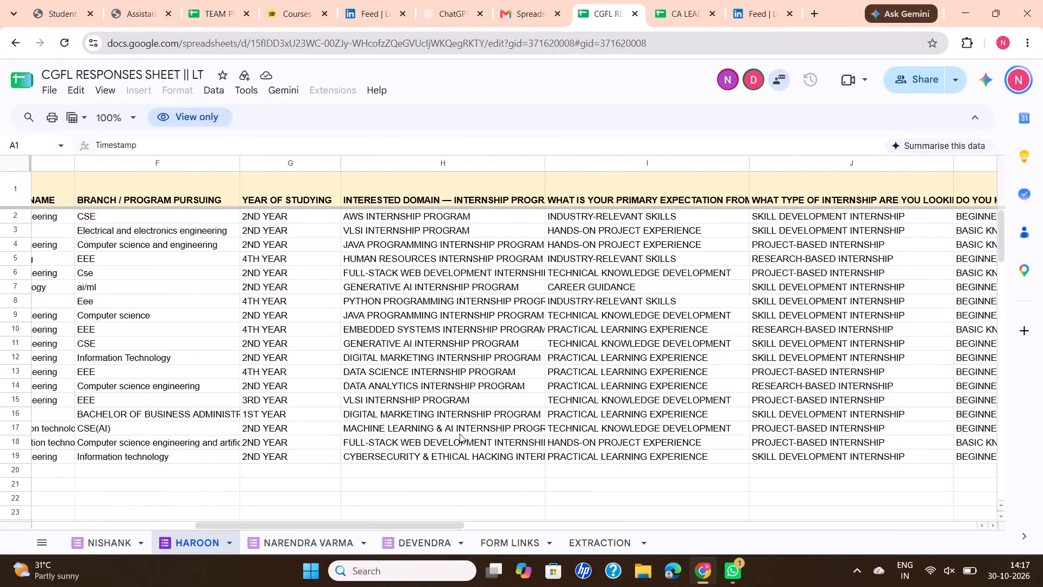
scroll(460, 434, "left", 6)
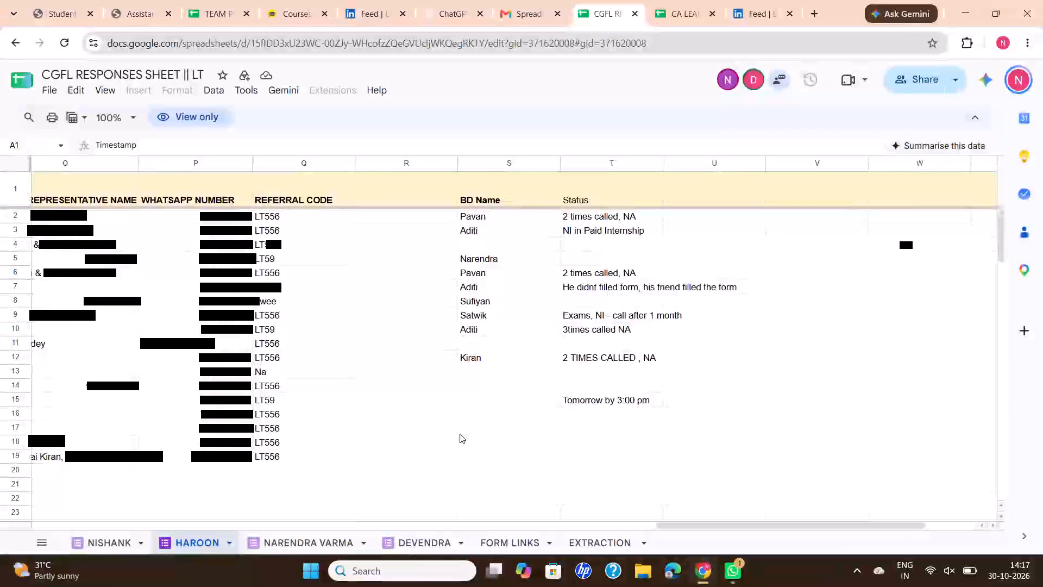
scroll(460, 434, "right", 15)
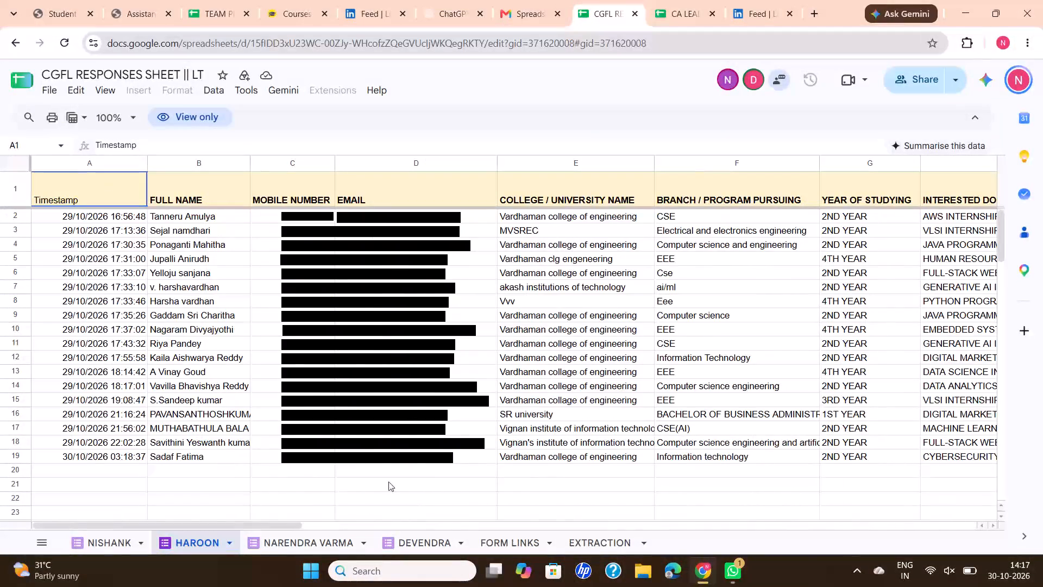
Examine the NISHANK responses from the student details across to the class representative and REFERRAL CODE columns.
left_click(119, 544)
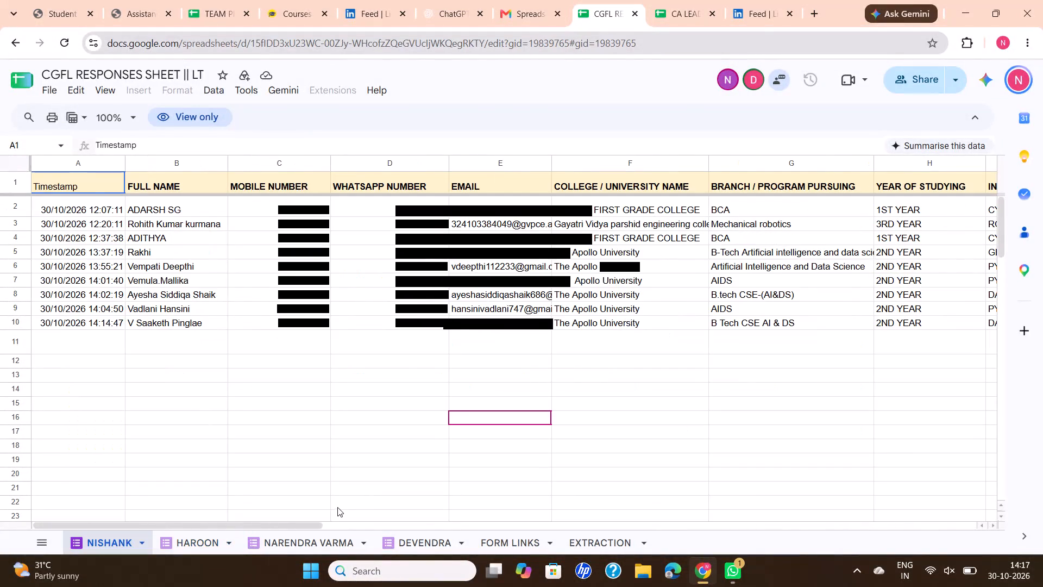
scroll(352, 464, "left", 3)
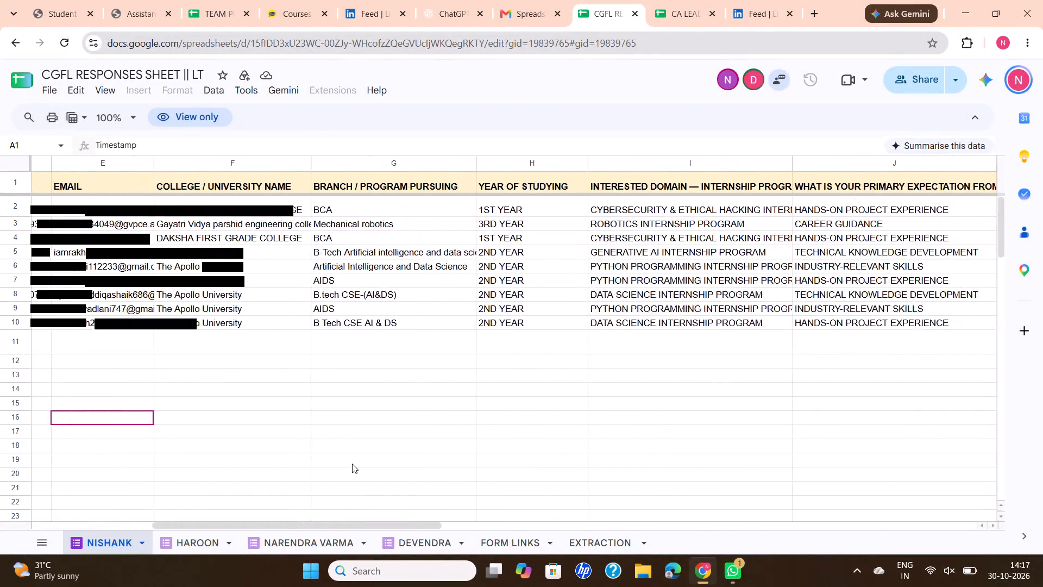
scroll(352, 464, "left", 6)
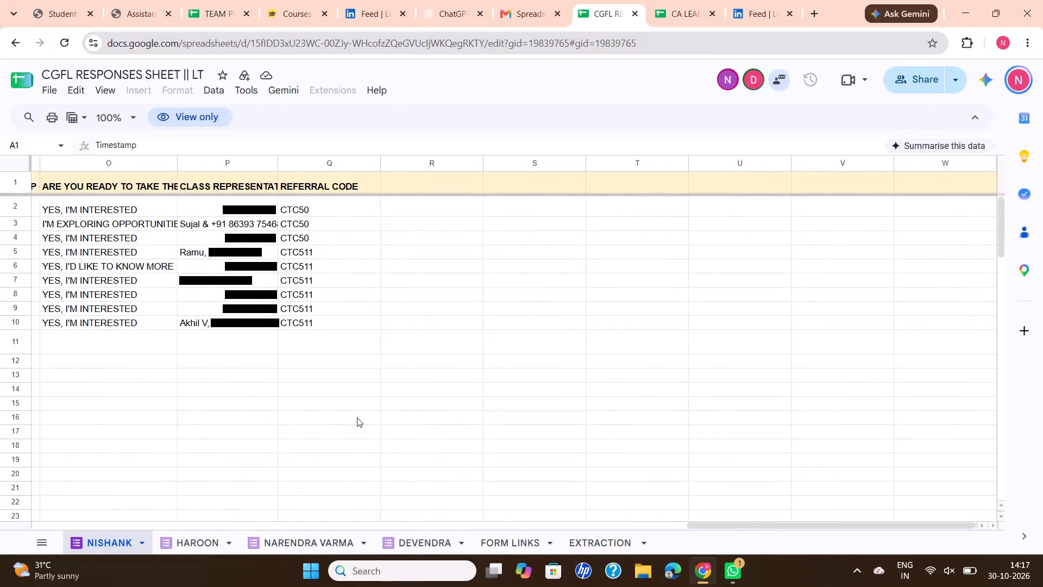
scroll(357, 417, "right", 14)
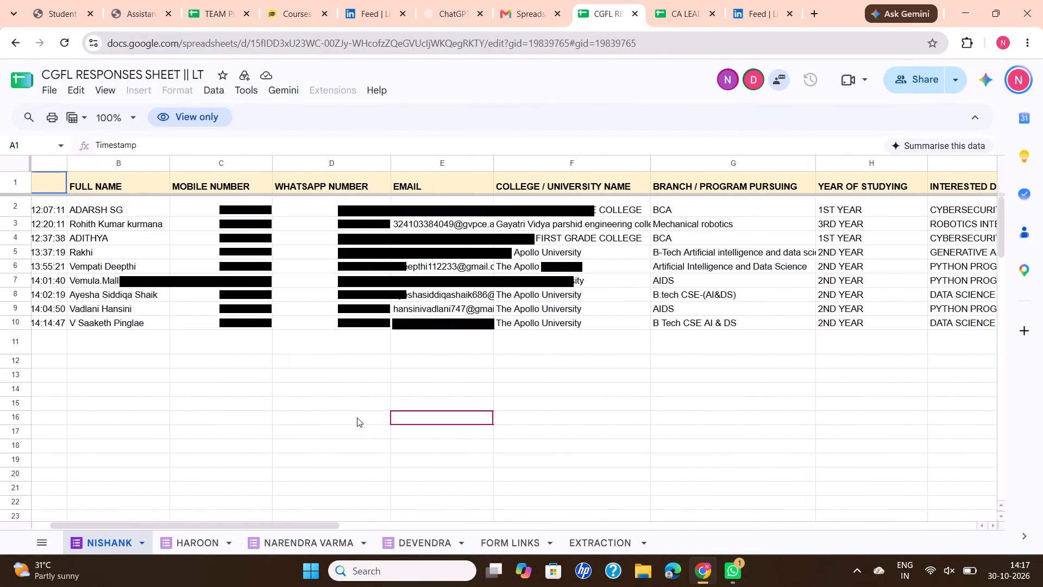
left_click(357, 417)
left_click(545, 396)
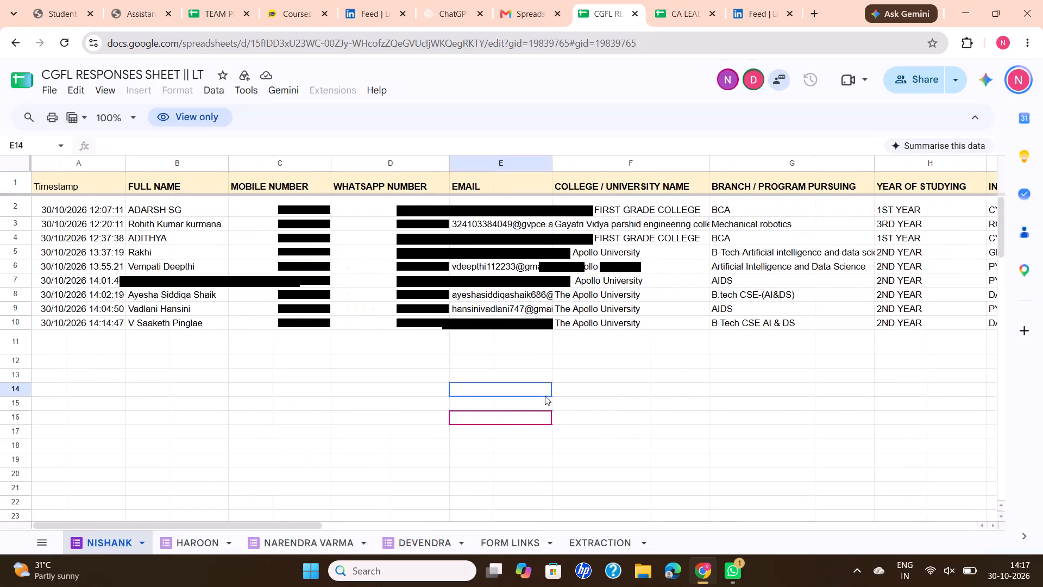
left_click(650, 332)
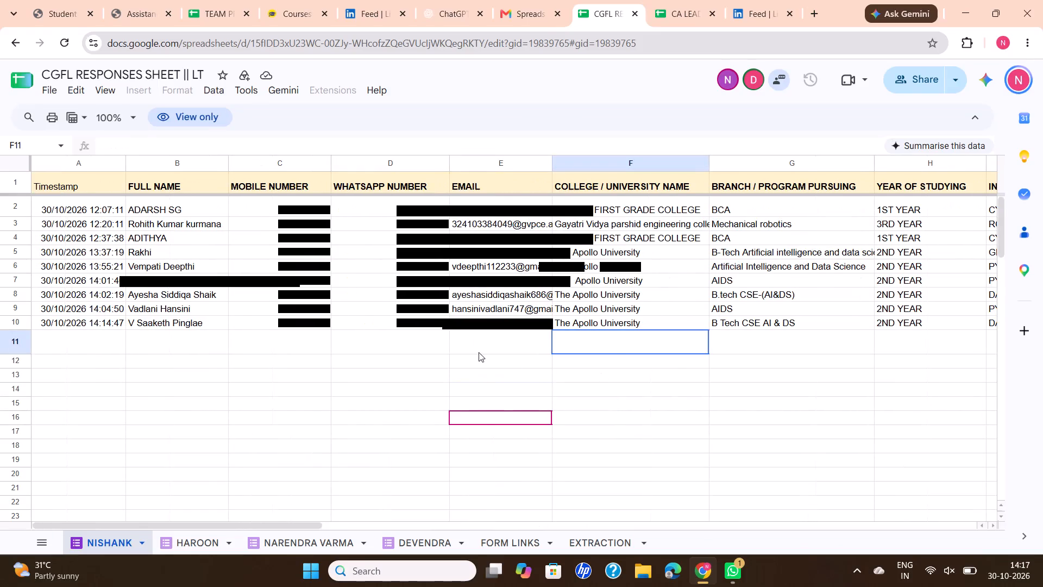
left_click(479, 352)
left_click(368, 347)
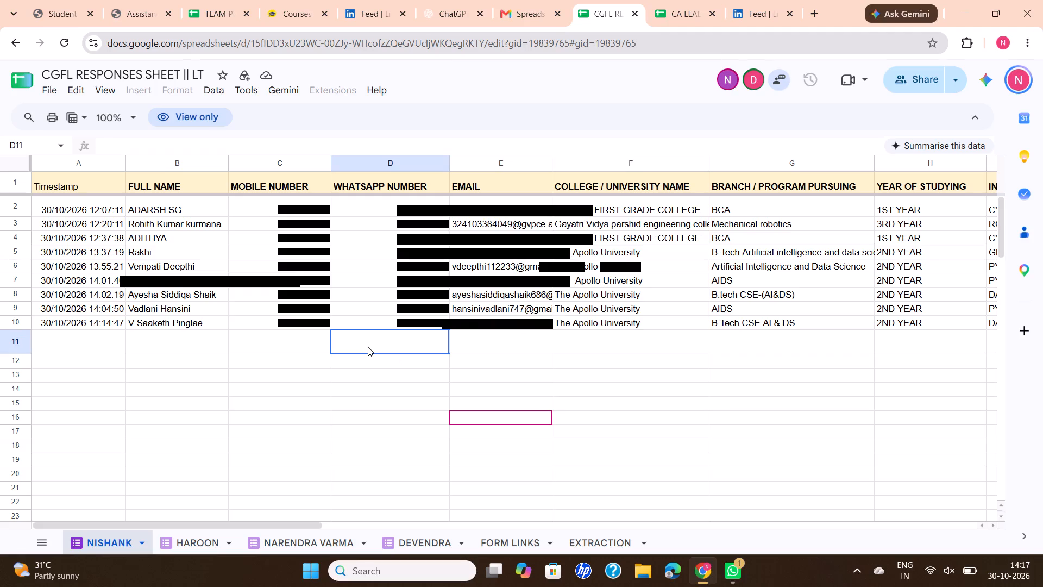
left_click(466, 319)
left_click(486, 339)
Review the NISHANK responses' interested domains, internship types, prior experience, start availability and convenient discussion times.
scroll(486, 339, "left", 3)
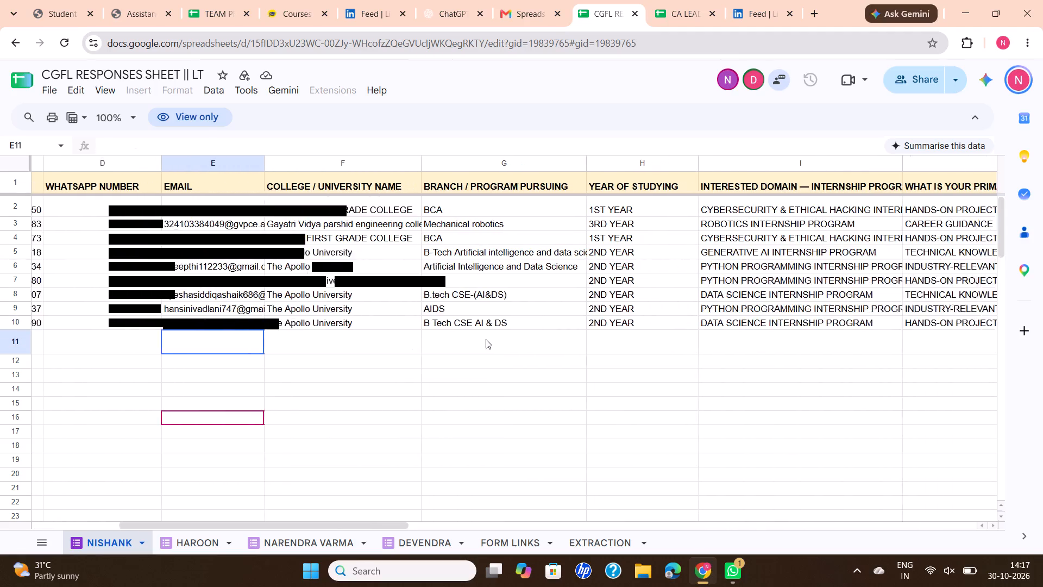
scroll(486, 339, "left", 1)
scroll(486, 339, "up", 1)
scroll(486, 339, "left", 2)
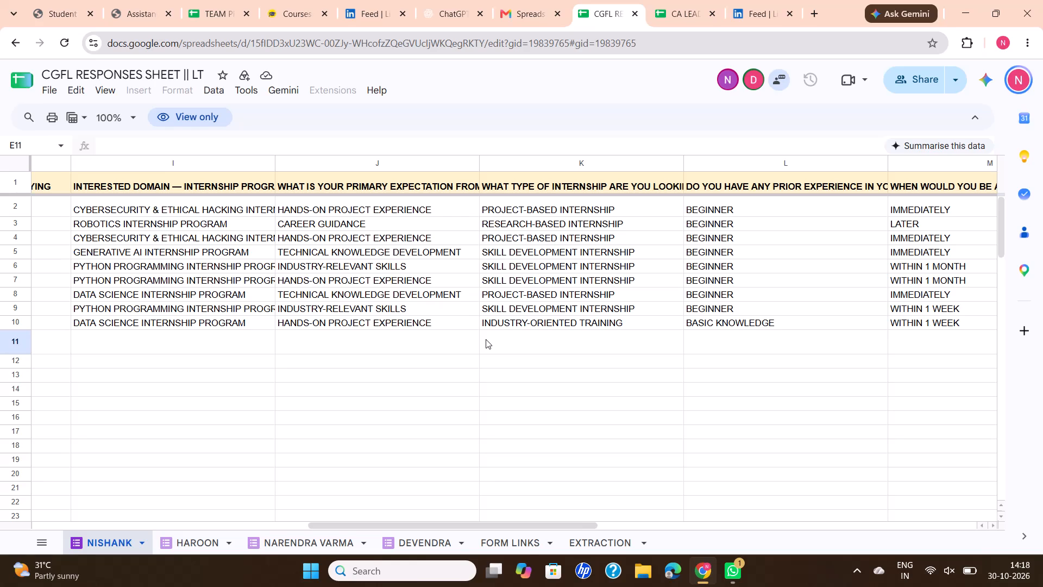
scroll(549, 342, "left", 2)
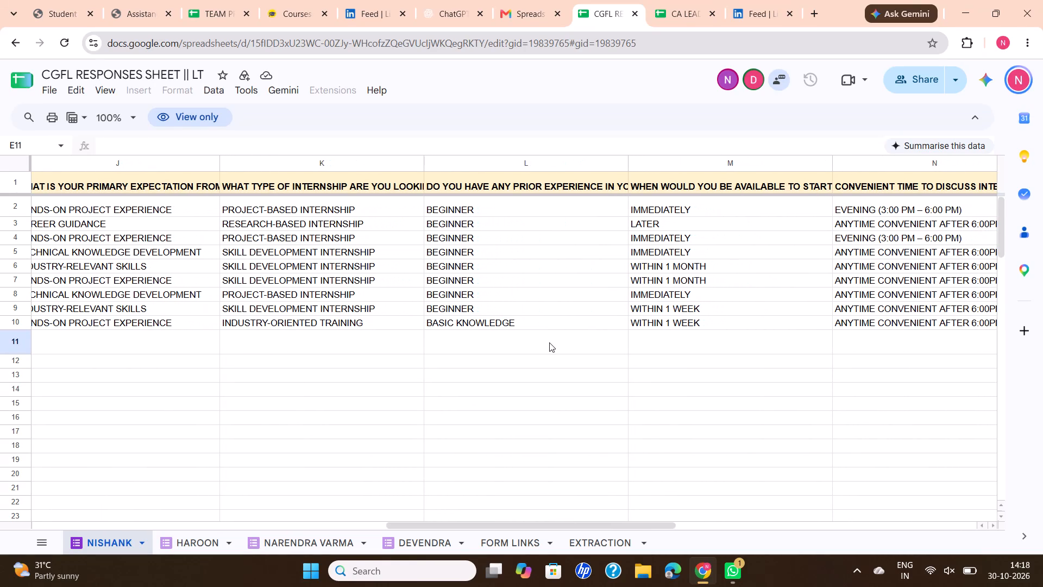
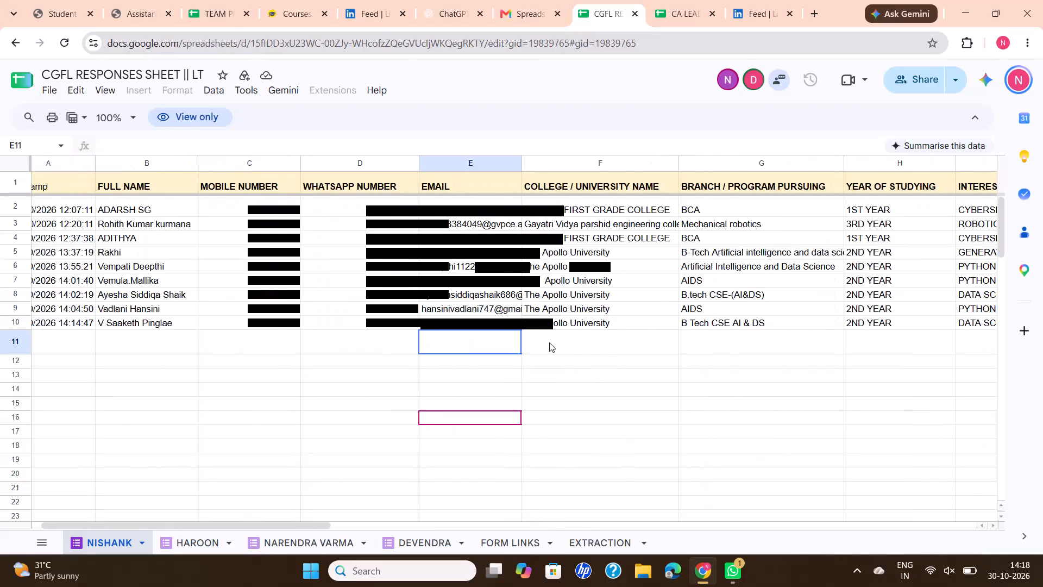
scroll(549, 342, "right", 6)
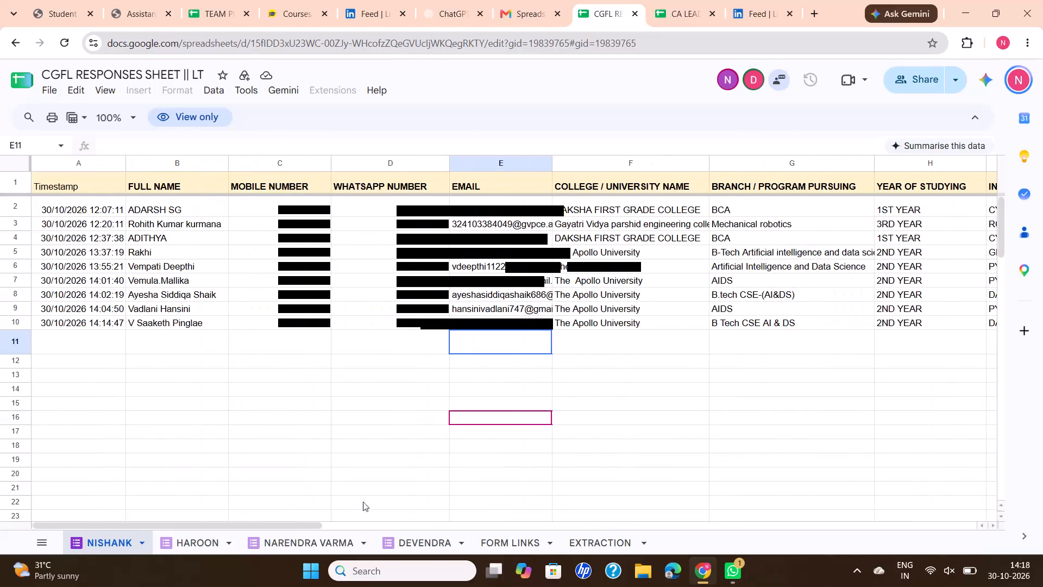
left_click(313, 536)
scroll(348, 460, "right", 3)
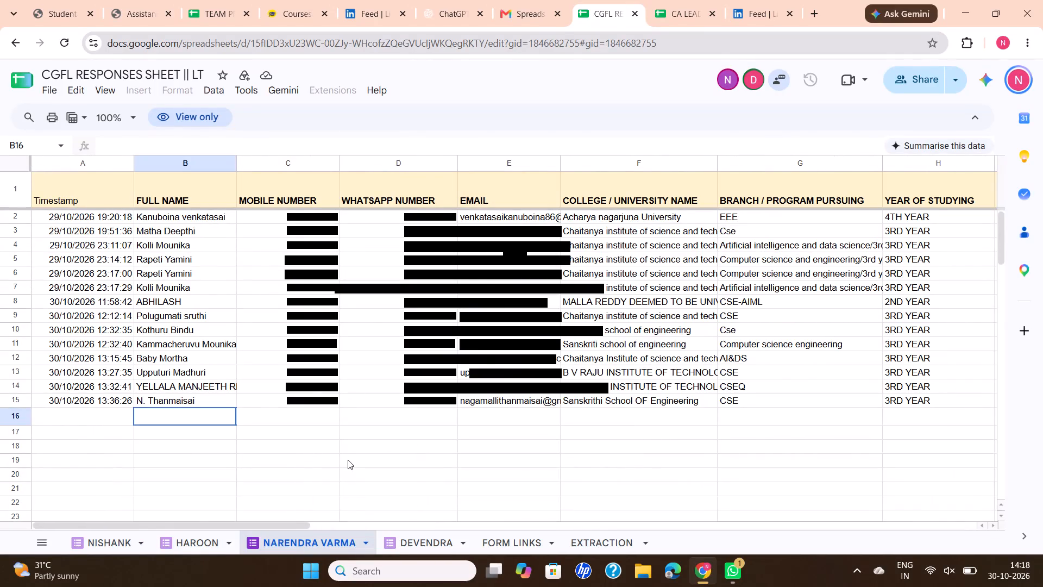
scroll(348, 460, "up", 2)
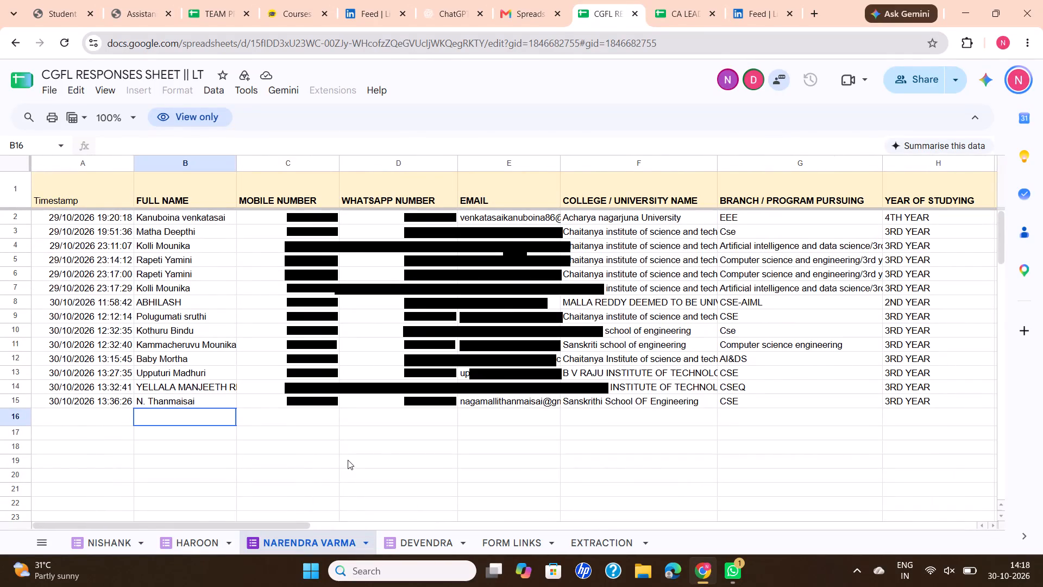
scroll(348, 460, "left", 1)
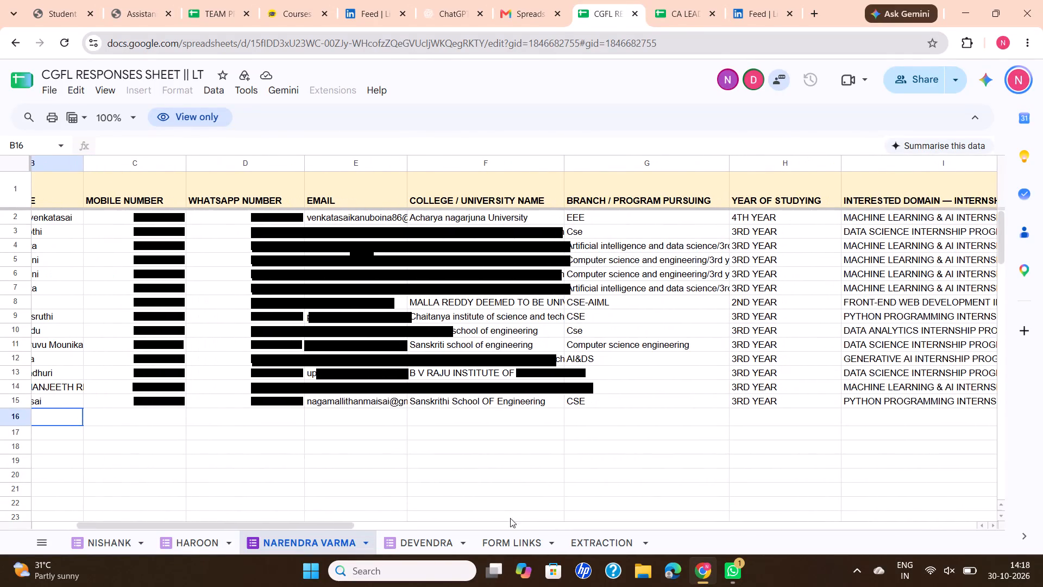
left_click(507, 535)
left_click(600, 532)
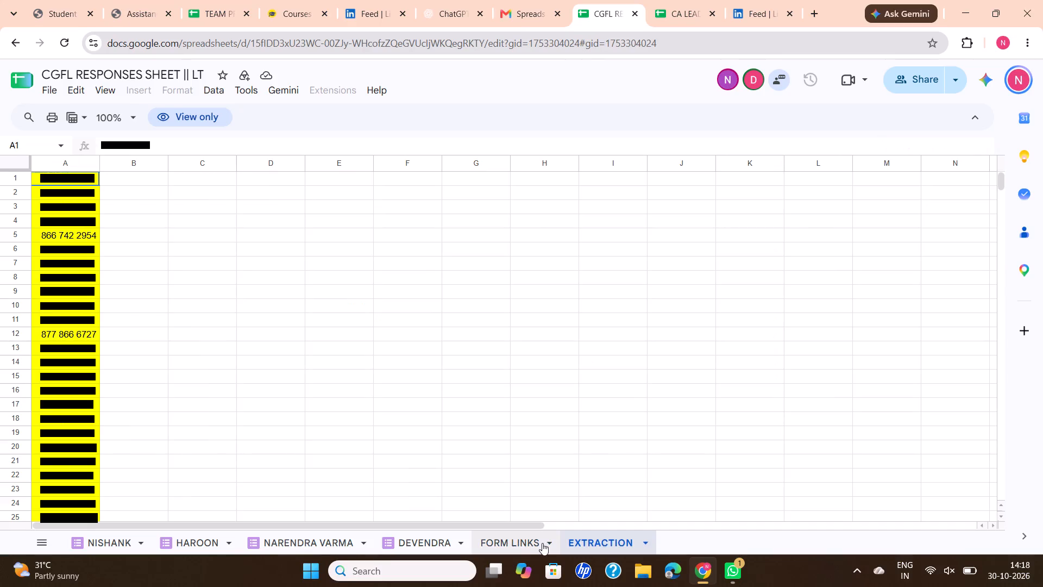
left_click(542, 543)
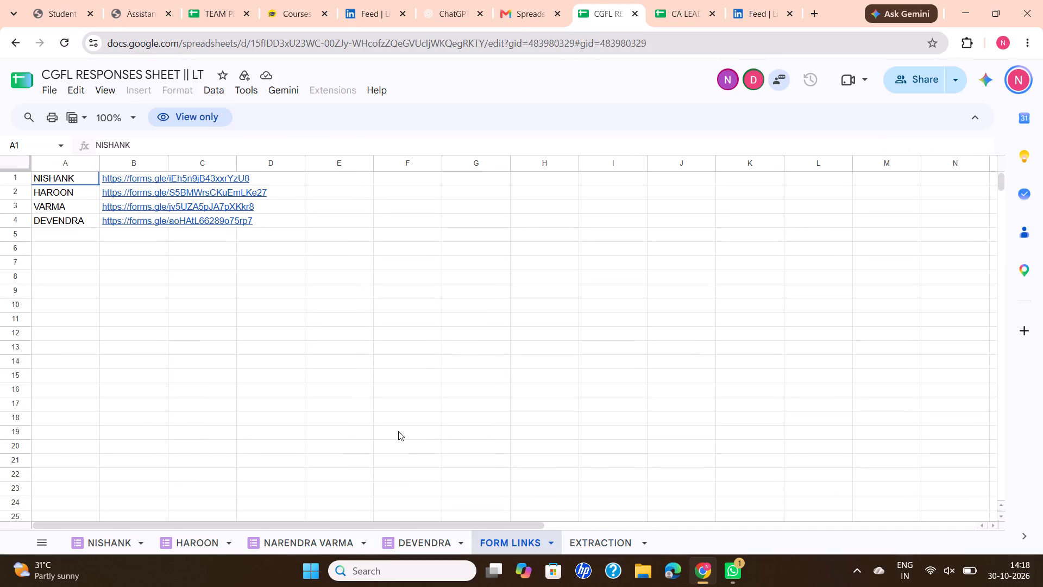
left_click(428, 539)
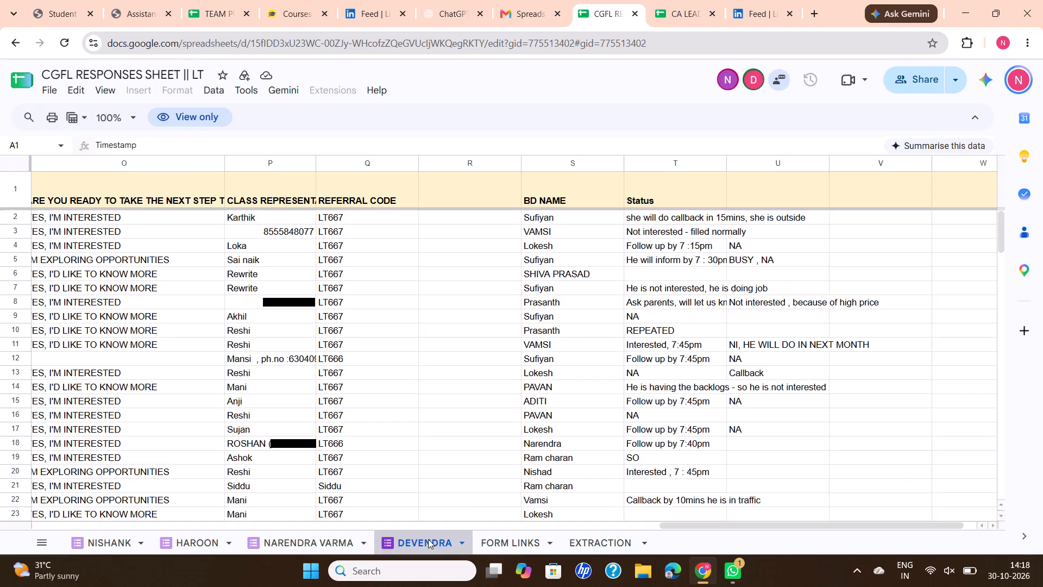
left_click(321, 545)
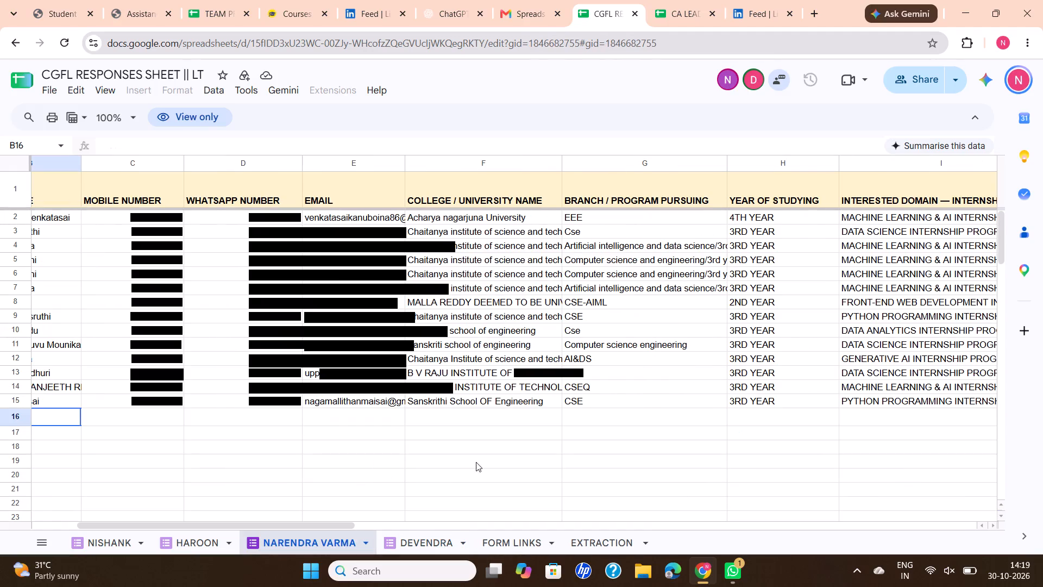
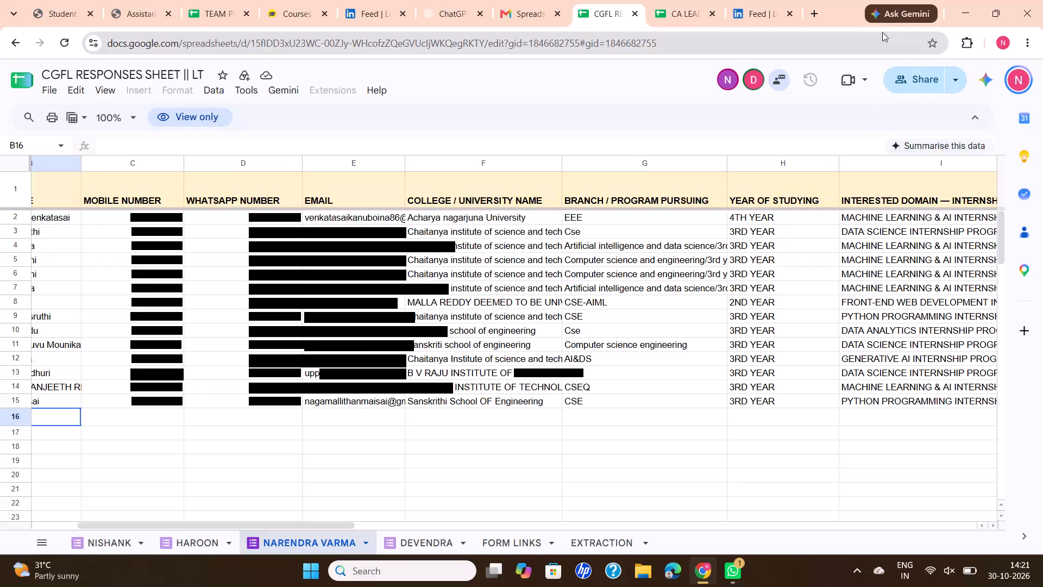
Restore the maximised browser window showing CGFL RESPONSES SHEET to its smaller size.
left_click(983, 0)
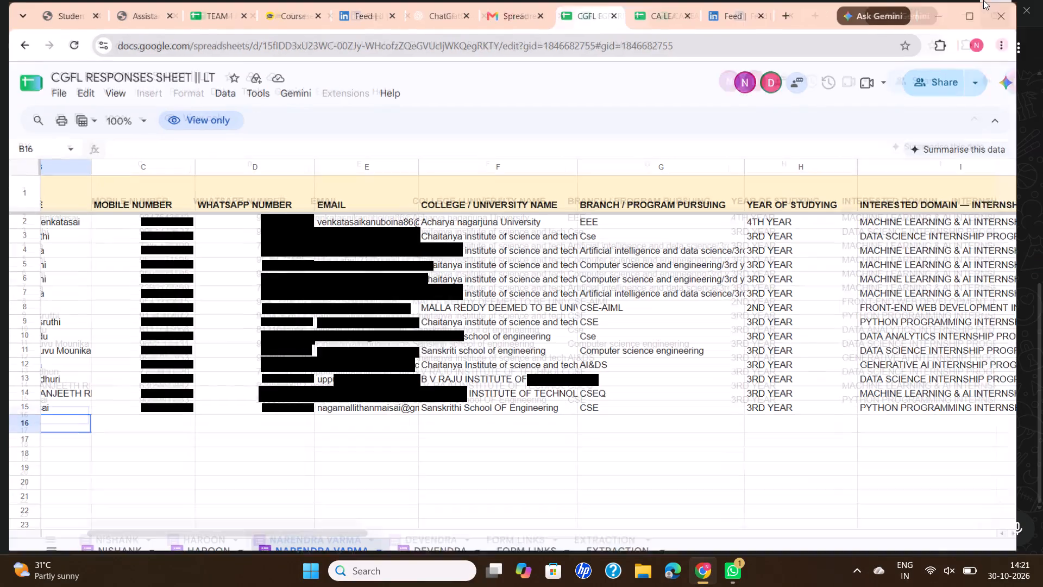
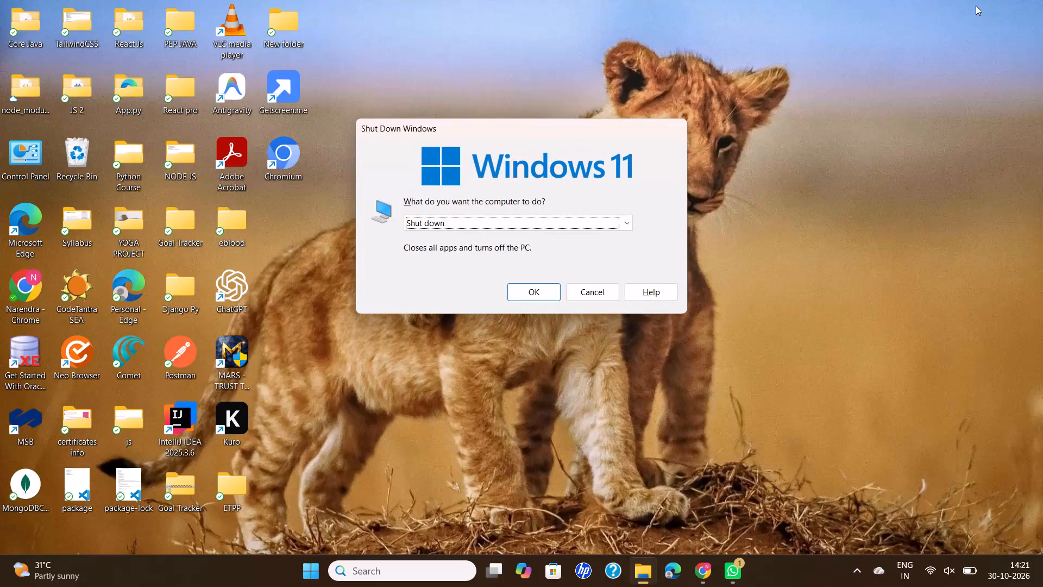
Put the computer to sleep by choosing Sleep in the Shut Down Windows dialog.
key("Down")
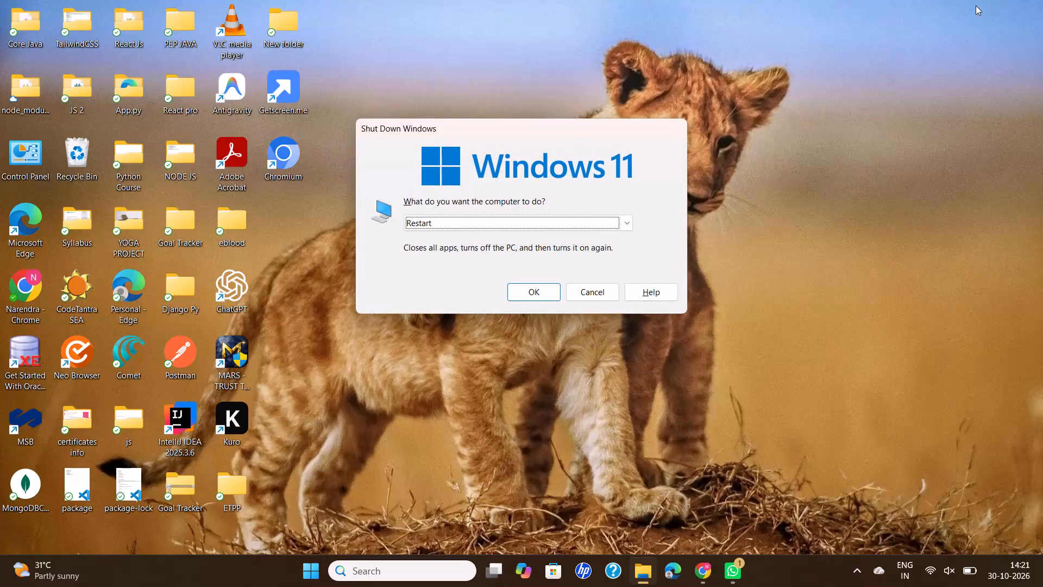
key("Up")
key("Up")
key("Up")
key("Down")
key("Return")
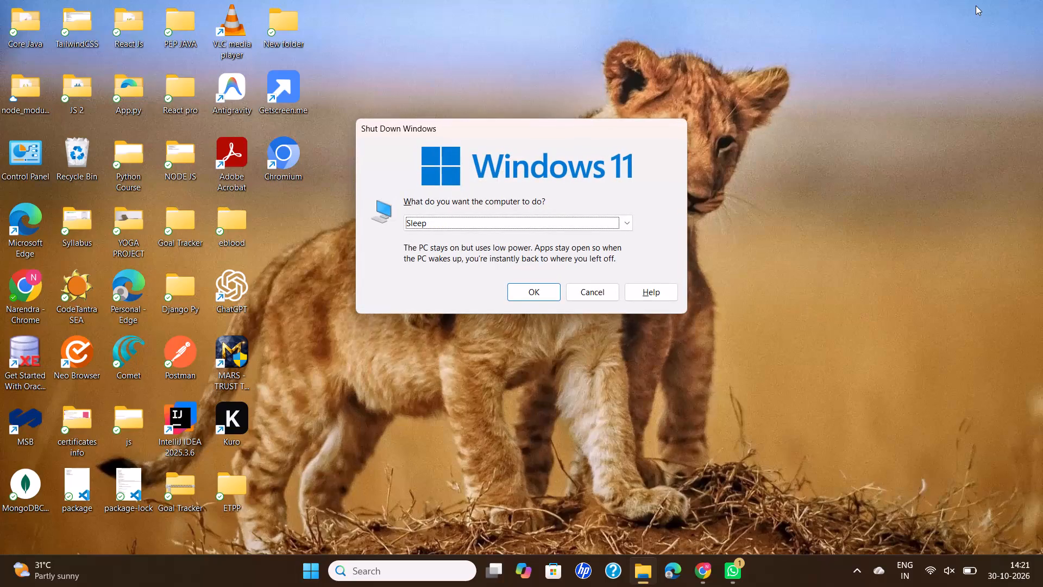